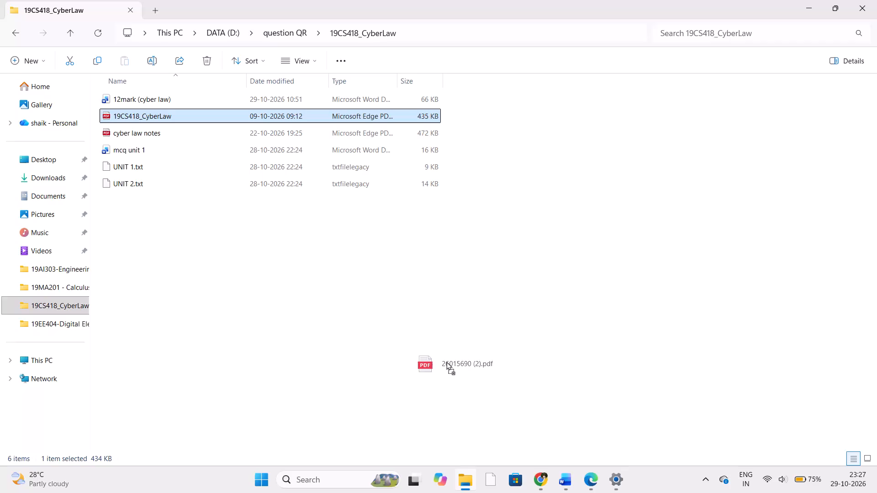
# Open the 19EE404-Digital Electronics folder.
pyautogui.click(73, 321)
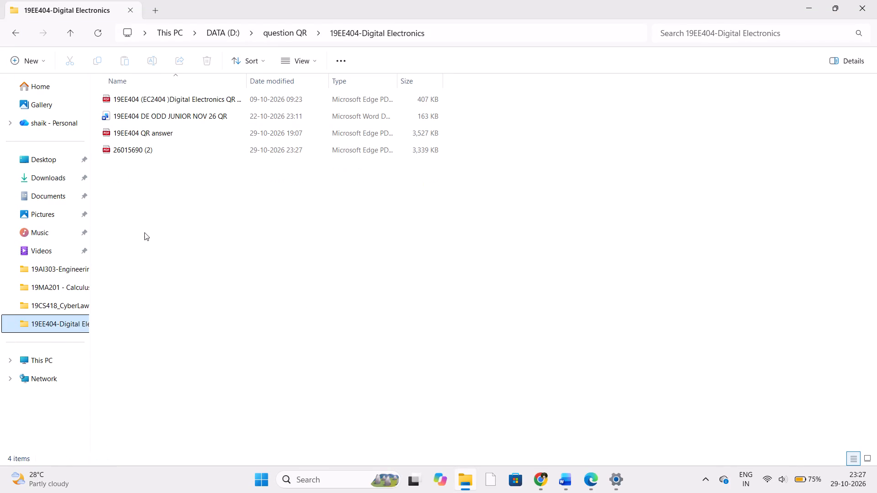
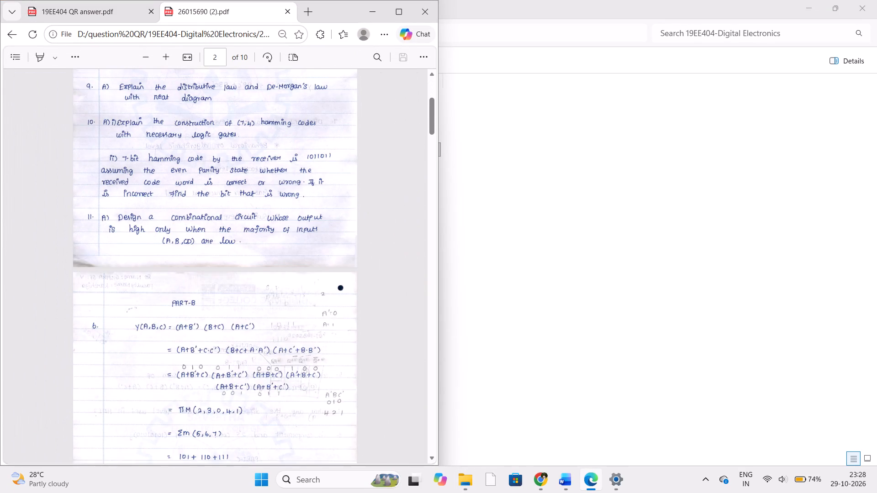
# Review the handwritten answers around pages 2 to 4 of 26015690 (2).pdf and minimise its window.
pyautogui.scroll(-9, 291, 244)
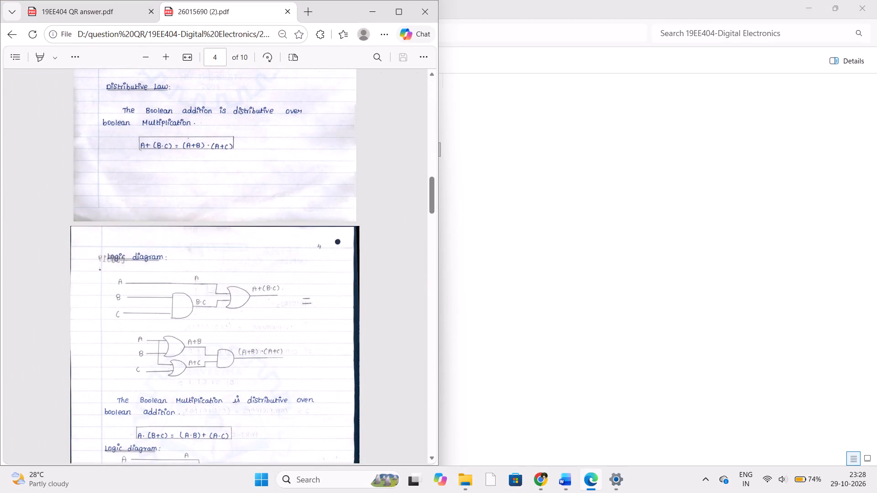
pyautogui.scroll(2, 291, 244)
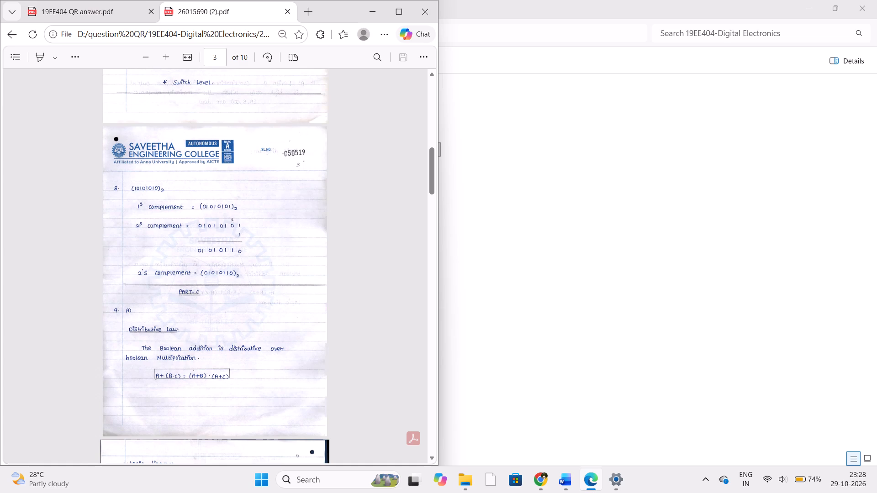
pyautogui.click(369, 11)
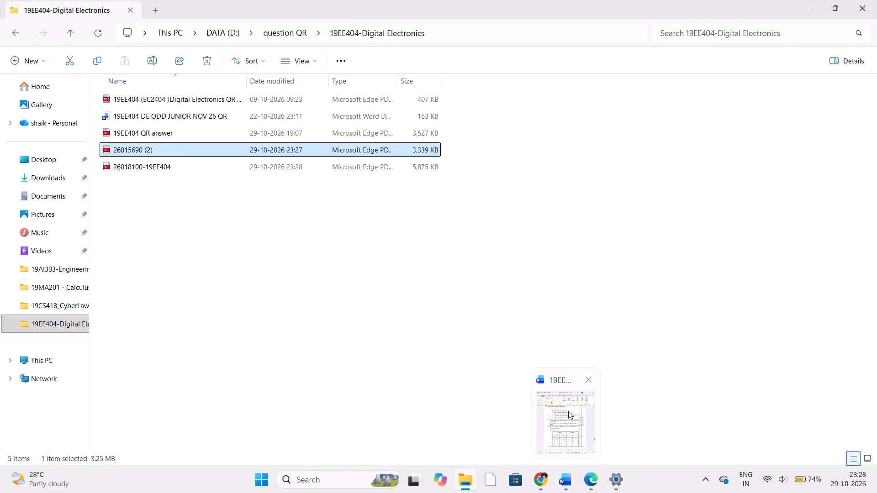
# Switch to the 19EE404 DE ODD JUNIOR NOV 26 QR document in Word.
pyautogui.click(568, 411)
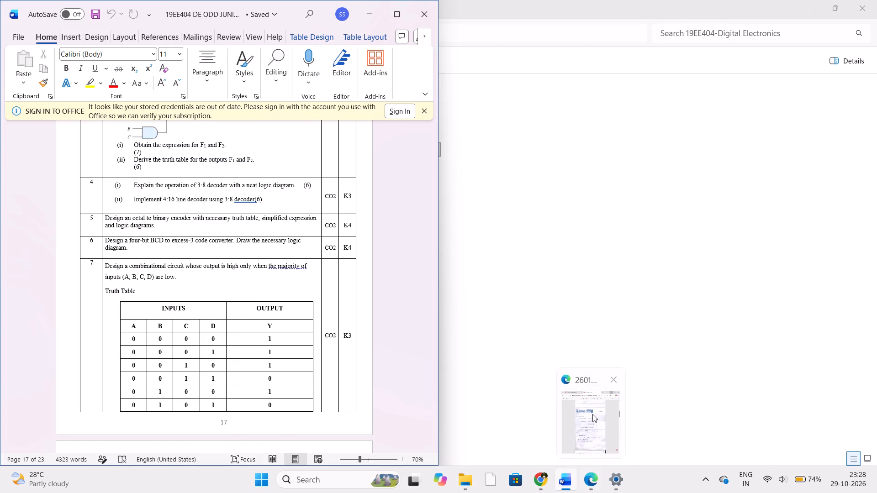
# Close the Edge window that holds 26015690 (2).pdf.
pyautogui.click(613, 381)
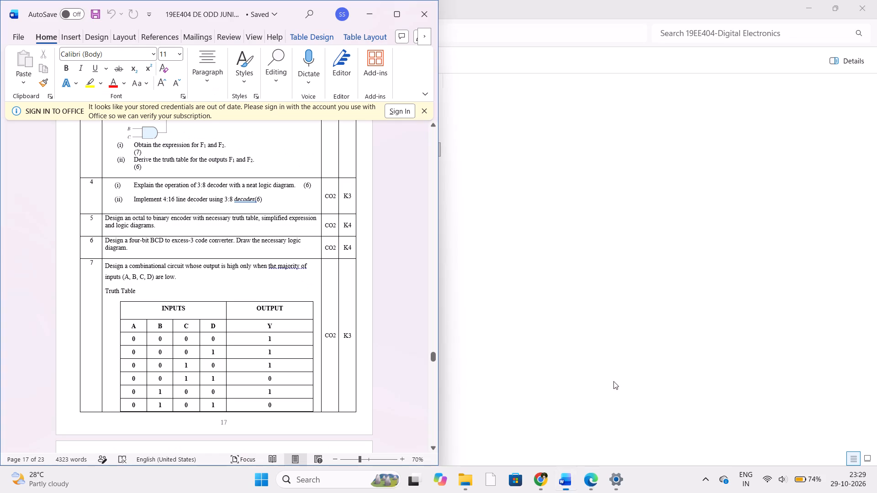
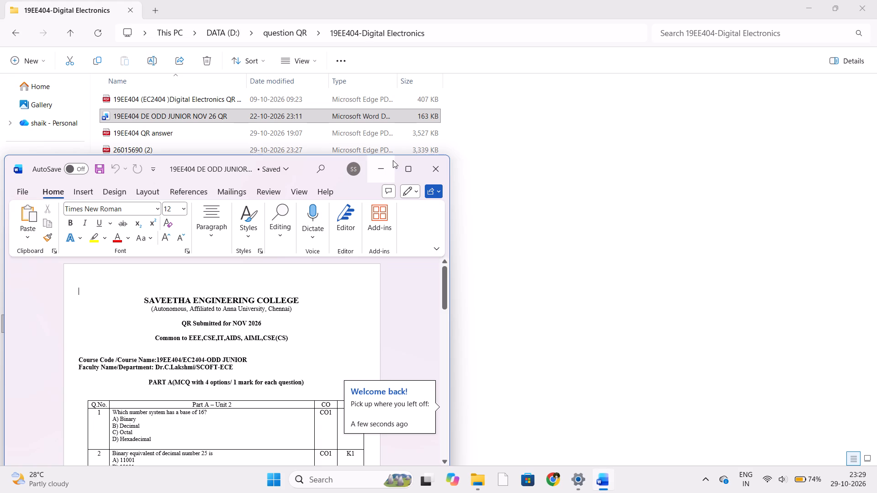
# Look through the multiple-choice questions in the 19EE404 DE ODD JUNIOR NOV 26 QR document.
pyautogui.click(410, 162)
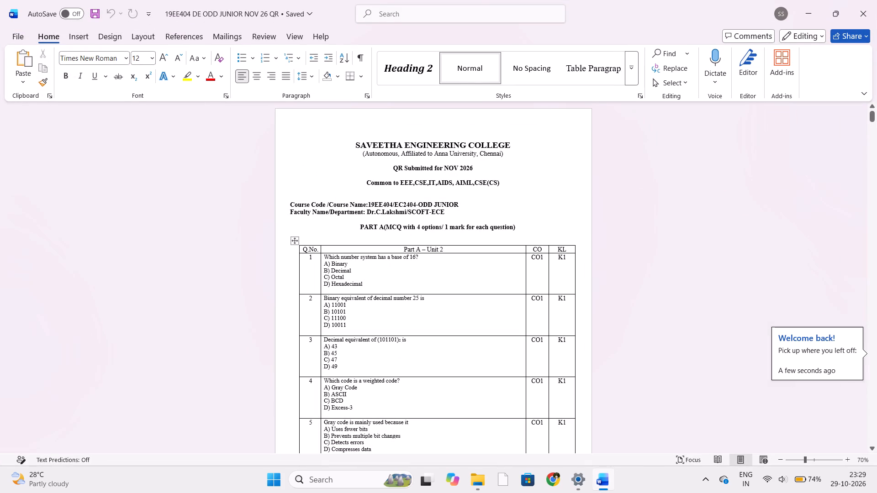
pyautogui.scroll(-5, 456, 260)
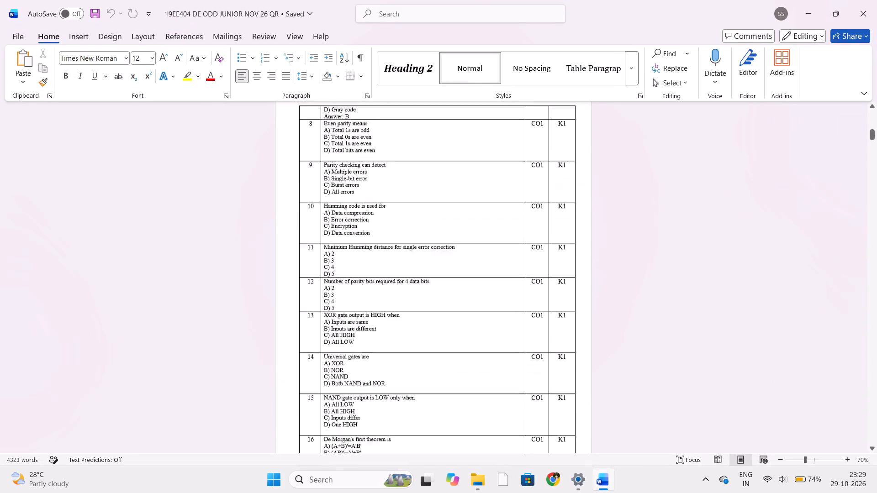
pyautogui.scroll(-4, 456, 260)
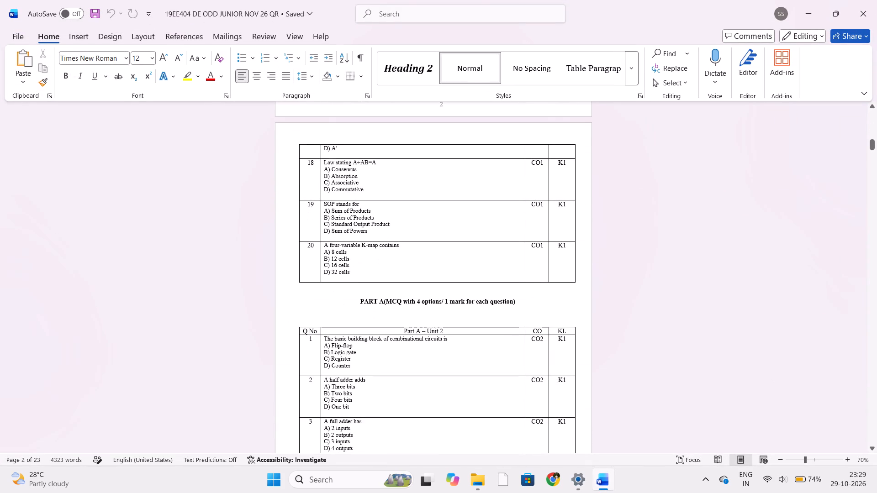
pyautogui.scroll(1, 456, 260)
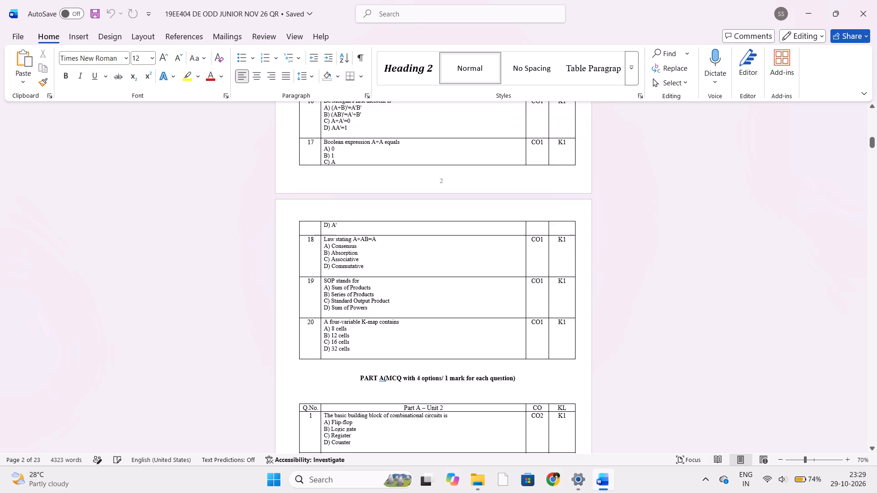
pyautogui.scroll(12, 456, 260)
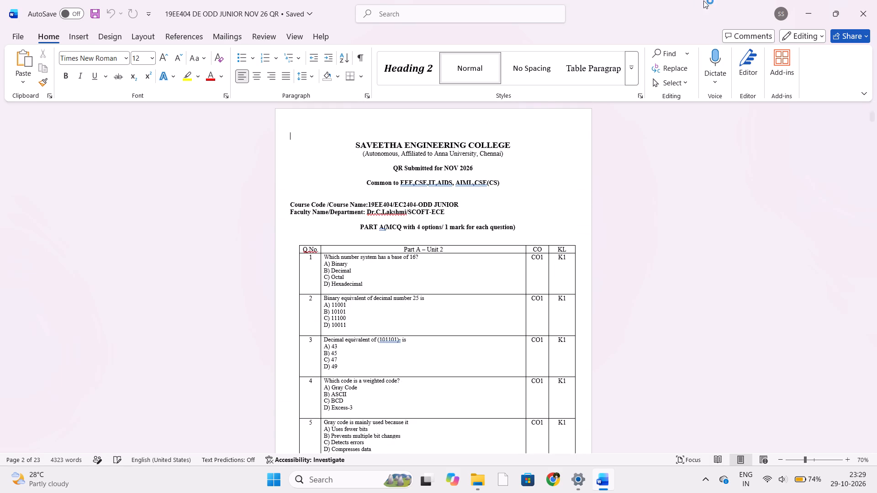
pyautogui.click(810, 7)
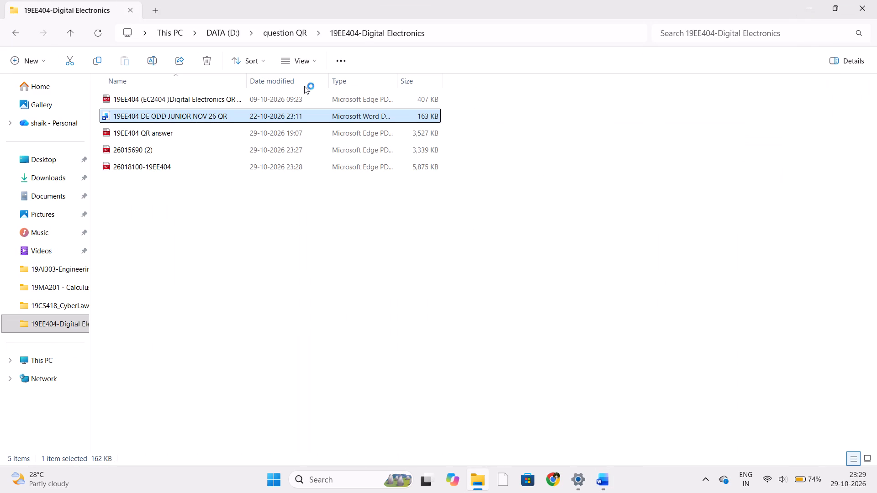
# Check the Part A and Part B questions in the 19EE404 (EC2404) Digital Electronics QR PDF and close it.
pyautogui.doubleClick(301, 97)
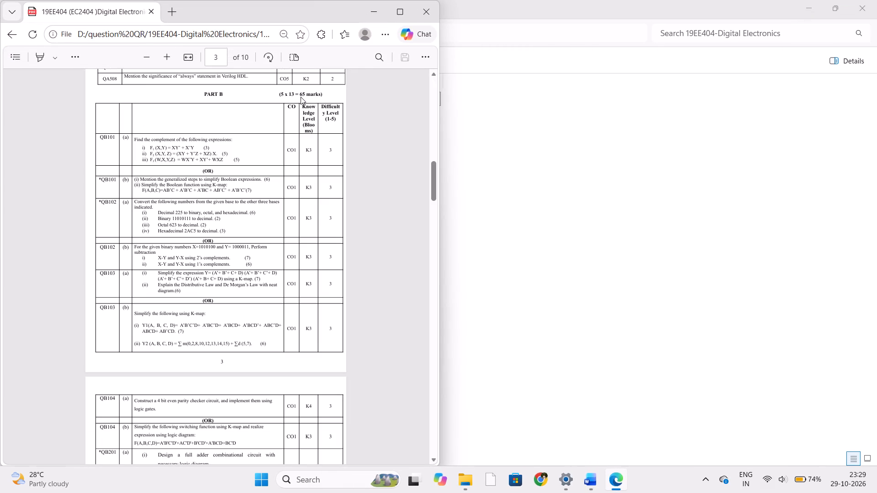
pyautogui.scroll(16, 301, 97)
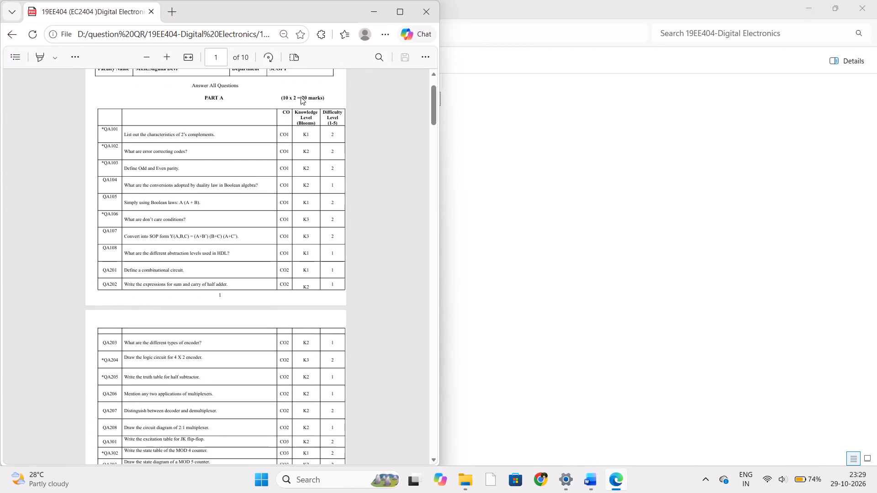
pyautogui.click(433, 16)
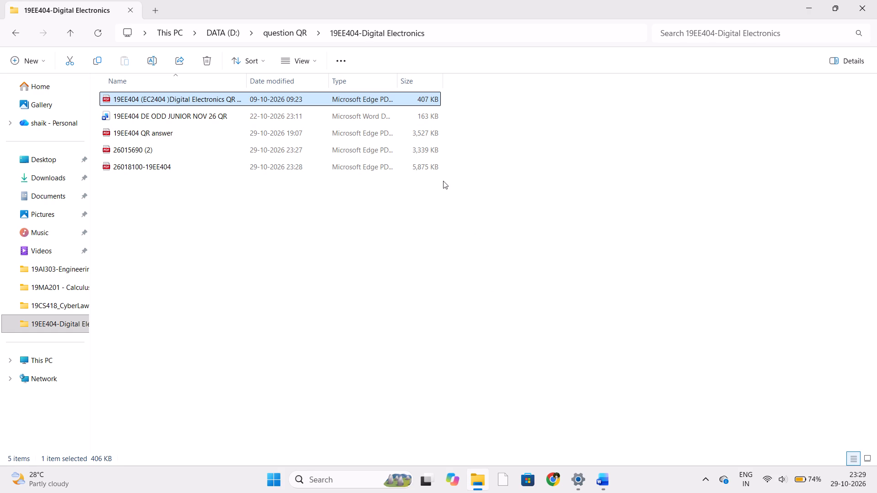
# Return to the 19EE404 DE ODD JUNIOR NOV 26 QR document in Word.
pyautogui.click(273, 112)
pyautogui.doubleClick(273, 112)
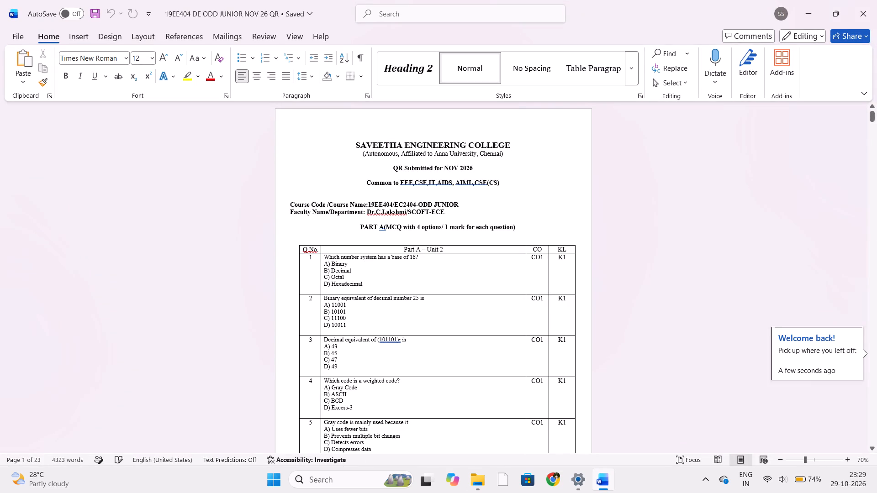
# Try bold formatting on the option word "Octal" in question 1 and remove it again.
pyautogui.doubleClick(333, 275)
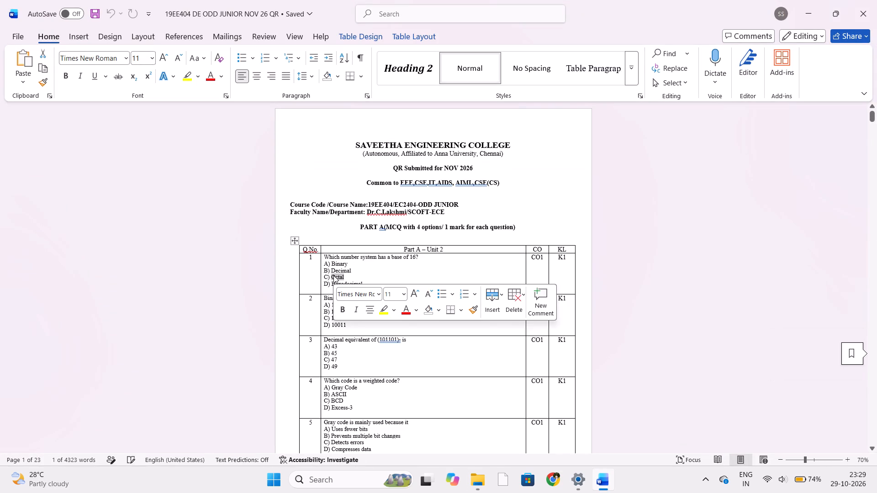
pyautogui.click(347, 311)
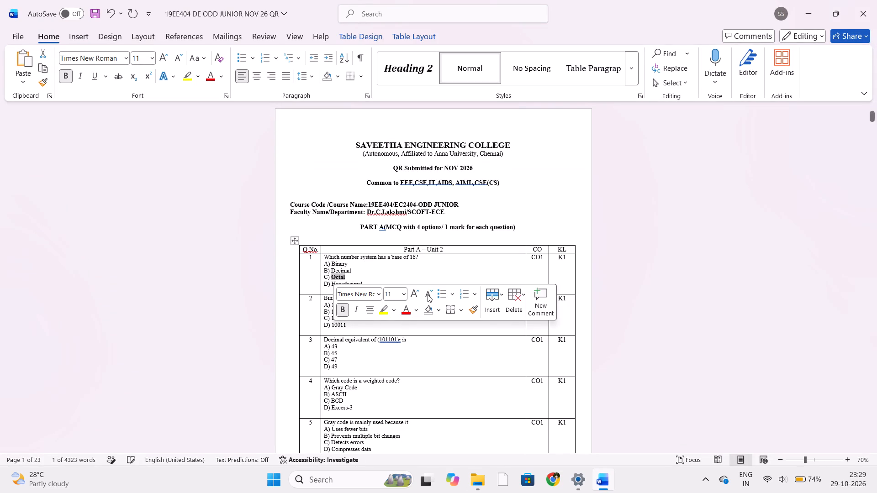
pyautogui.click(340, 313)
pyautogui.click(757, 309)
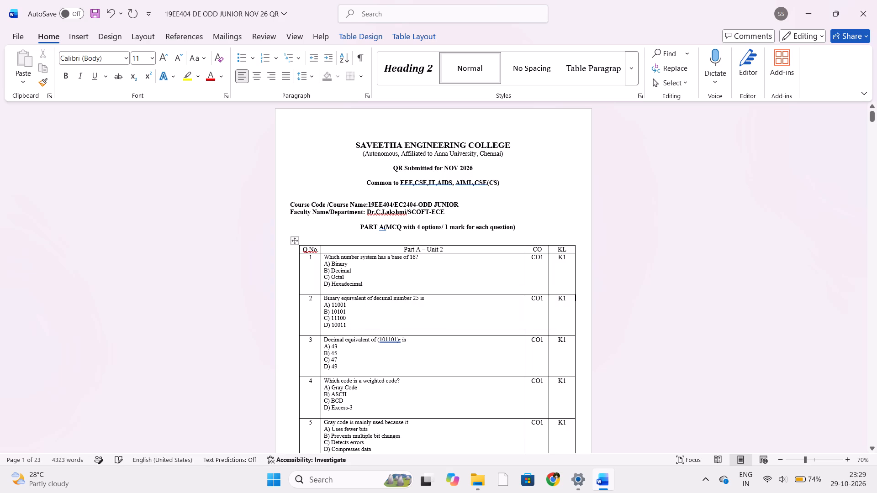
# Examine Part A questions 1 to 7 and their answer options on the first page.
pyautogui.scroll(-5, 364, 274)
pyautogui.scroll(1, 364, 274)
pyautogui.scroll(-1, 364, 274)
pyautogui.scroll(1, 364, 274)
pyautogui.scroll(-1, 364, 274)
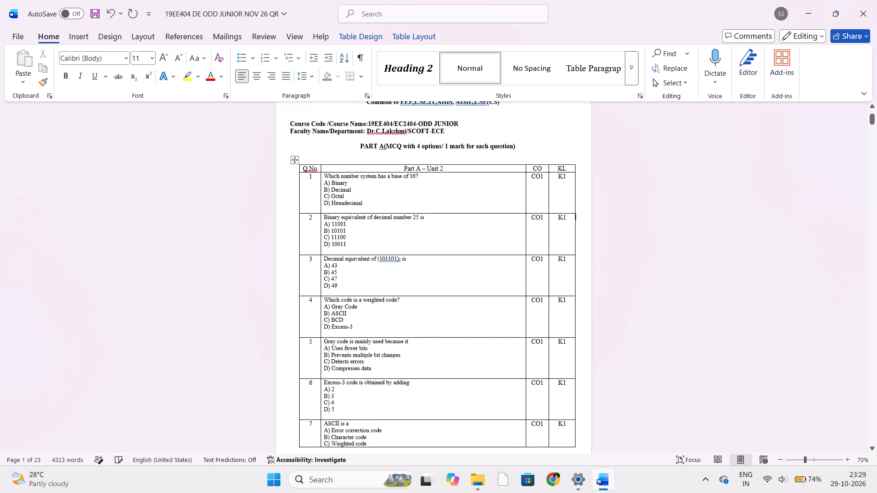
pyautogui.scroll(1, 364, 274)
pyautogui.scroll(-2, 364, 274)
pyautogui.scroll(1, 364, 274)
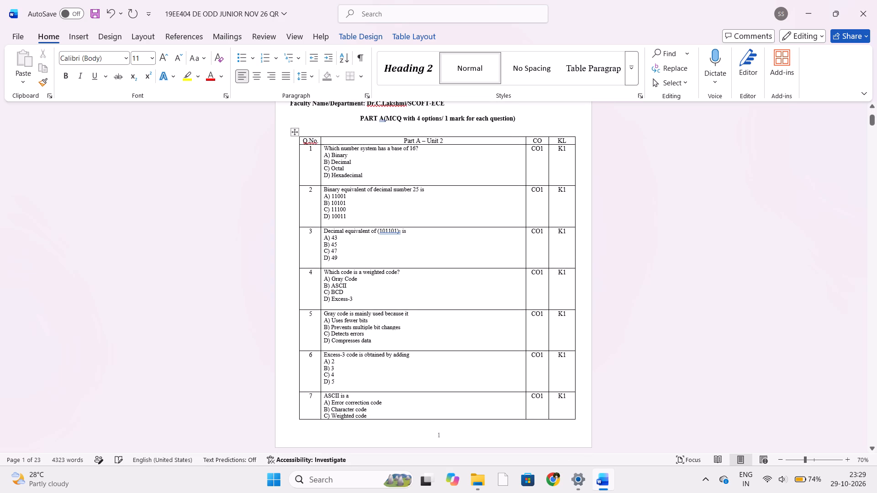
pyautogui.click(324, 147)
pyautogui.moveTo(324, 147); pyautogui.dragTo(394, 392)
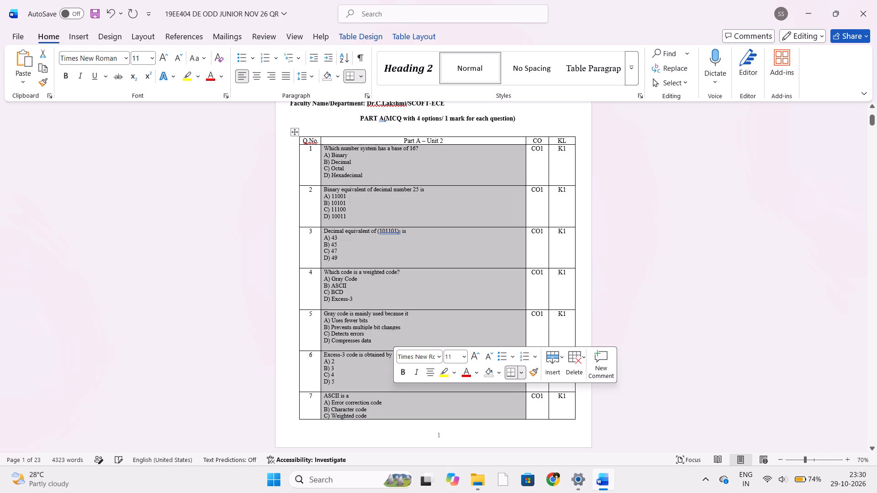
pyautogui.click(684, 322)
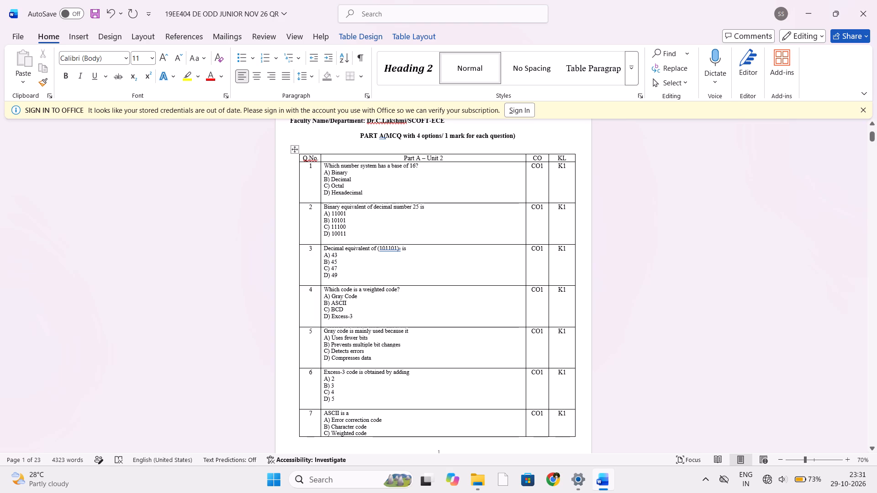
# Make option "D) Hexadecimal" of question 1 bold.
pyautogui.moveTo(324, 194); pyautogui.dragTo(355, 193)
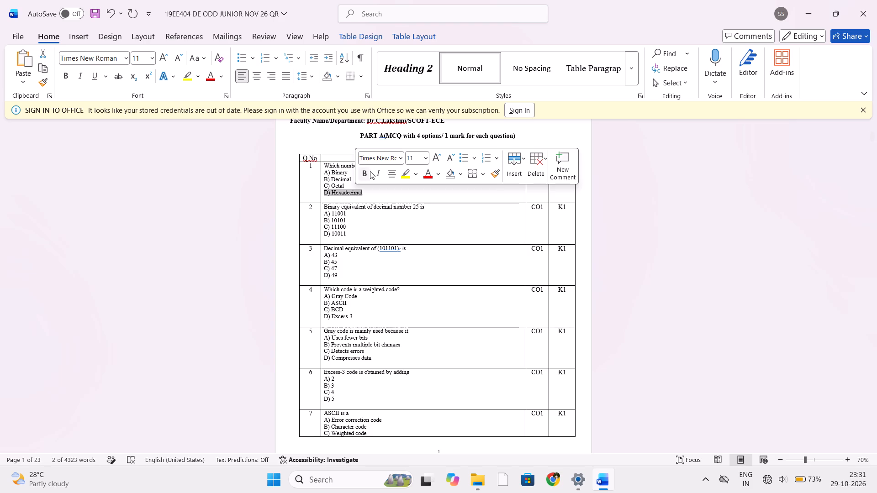
pyautogui.click(370, 172)
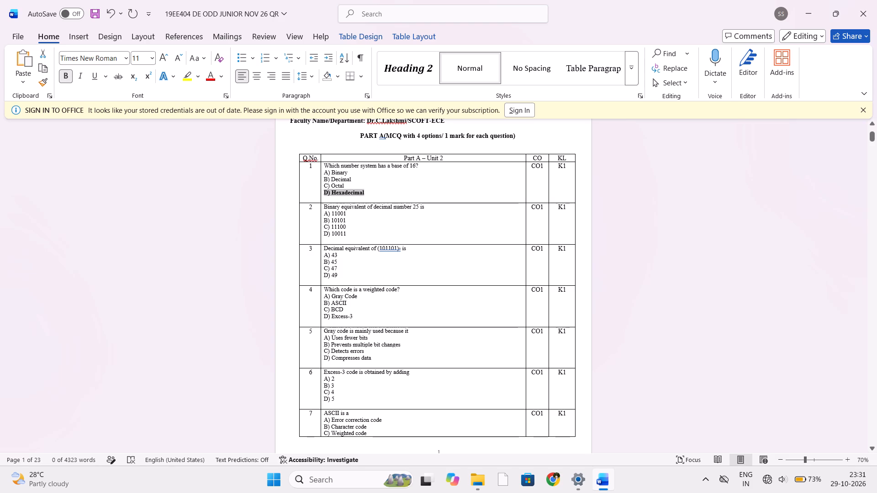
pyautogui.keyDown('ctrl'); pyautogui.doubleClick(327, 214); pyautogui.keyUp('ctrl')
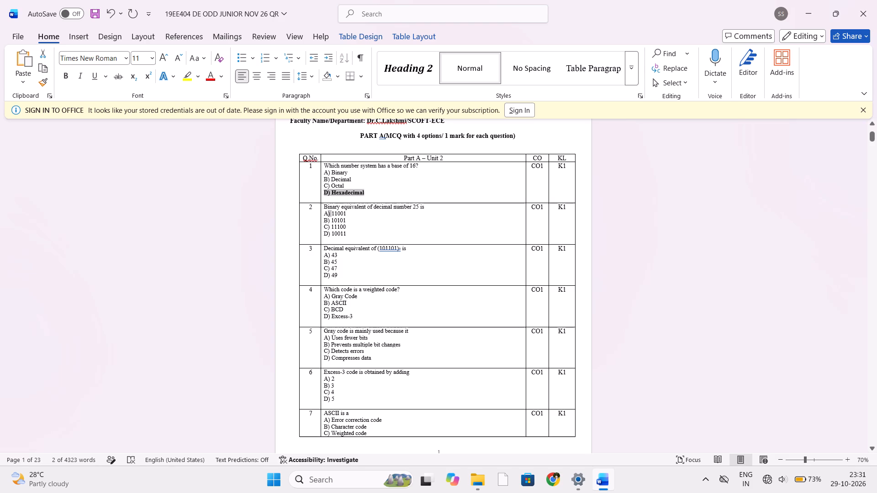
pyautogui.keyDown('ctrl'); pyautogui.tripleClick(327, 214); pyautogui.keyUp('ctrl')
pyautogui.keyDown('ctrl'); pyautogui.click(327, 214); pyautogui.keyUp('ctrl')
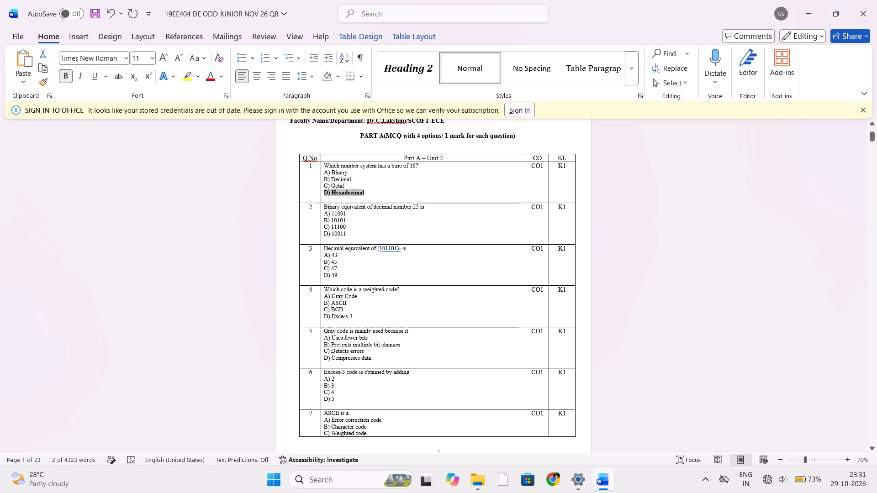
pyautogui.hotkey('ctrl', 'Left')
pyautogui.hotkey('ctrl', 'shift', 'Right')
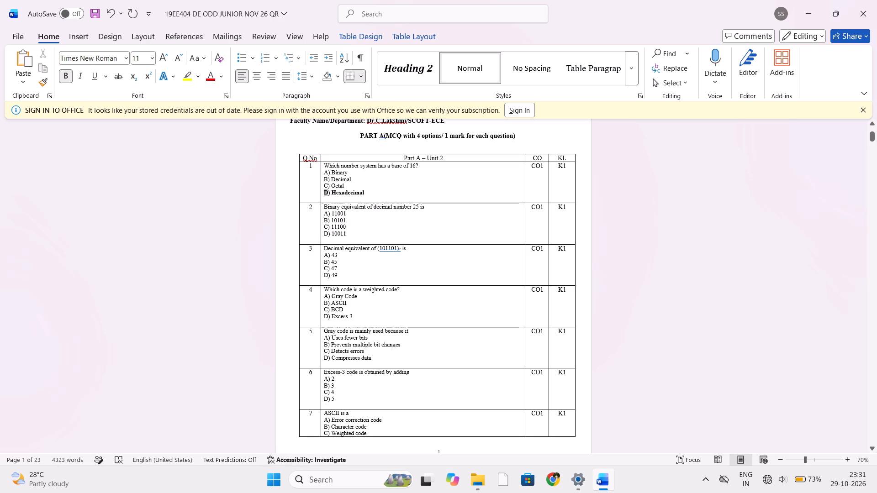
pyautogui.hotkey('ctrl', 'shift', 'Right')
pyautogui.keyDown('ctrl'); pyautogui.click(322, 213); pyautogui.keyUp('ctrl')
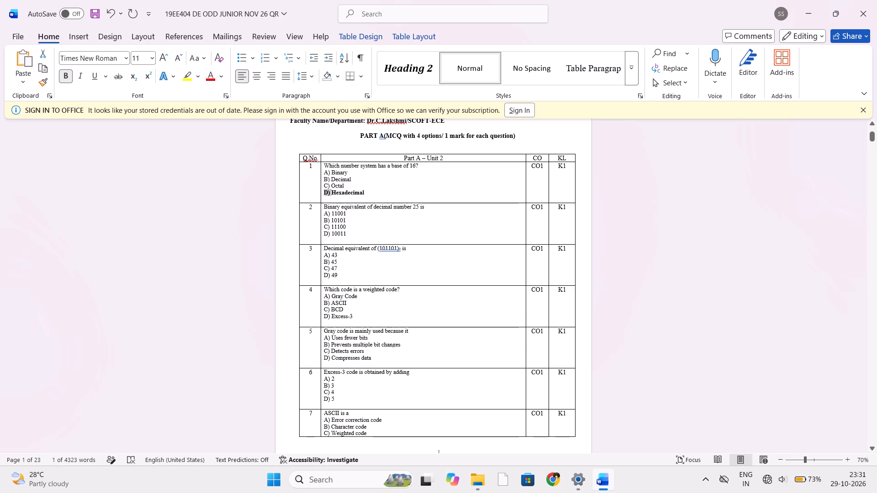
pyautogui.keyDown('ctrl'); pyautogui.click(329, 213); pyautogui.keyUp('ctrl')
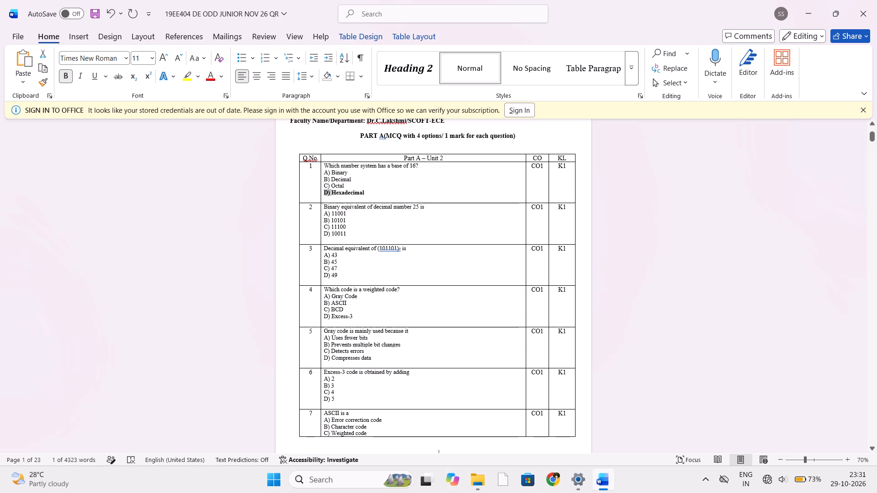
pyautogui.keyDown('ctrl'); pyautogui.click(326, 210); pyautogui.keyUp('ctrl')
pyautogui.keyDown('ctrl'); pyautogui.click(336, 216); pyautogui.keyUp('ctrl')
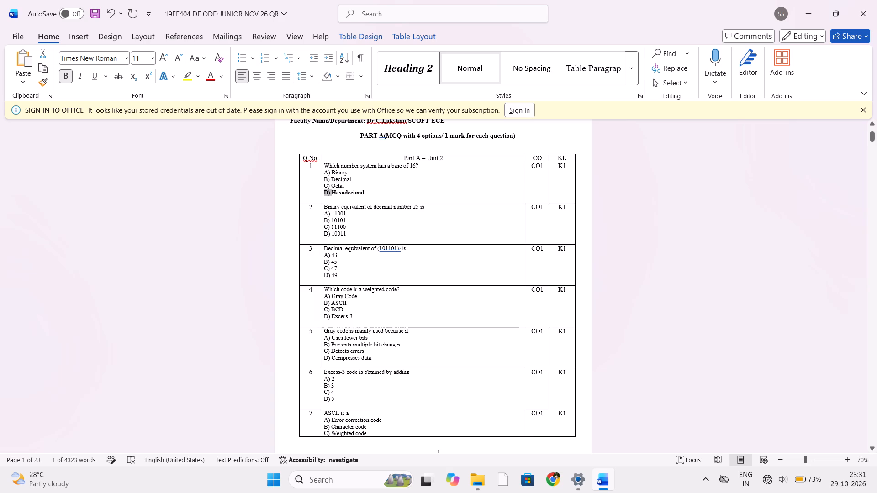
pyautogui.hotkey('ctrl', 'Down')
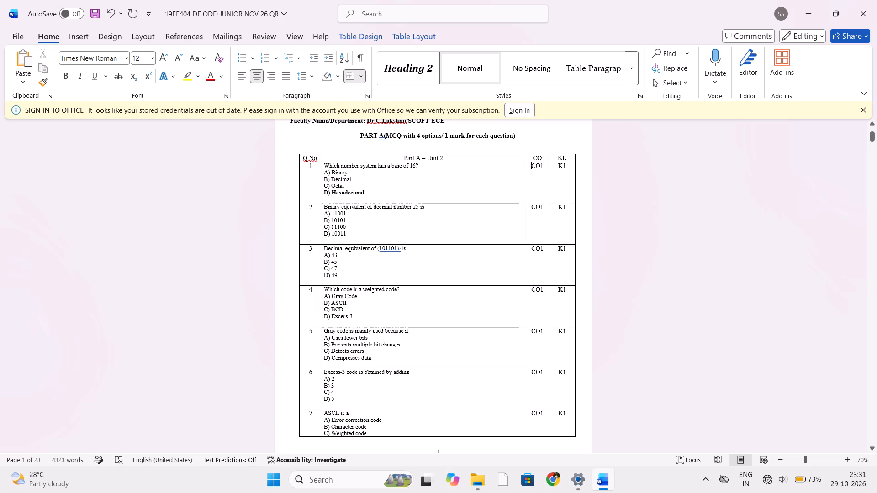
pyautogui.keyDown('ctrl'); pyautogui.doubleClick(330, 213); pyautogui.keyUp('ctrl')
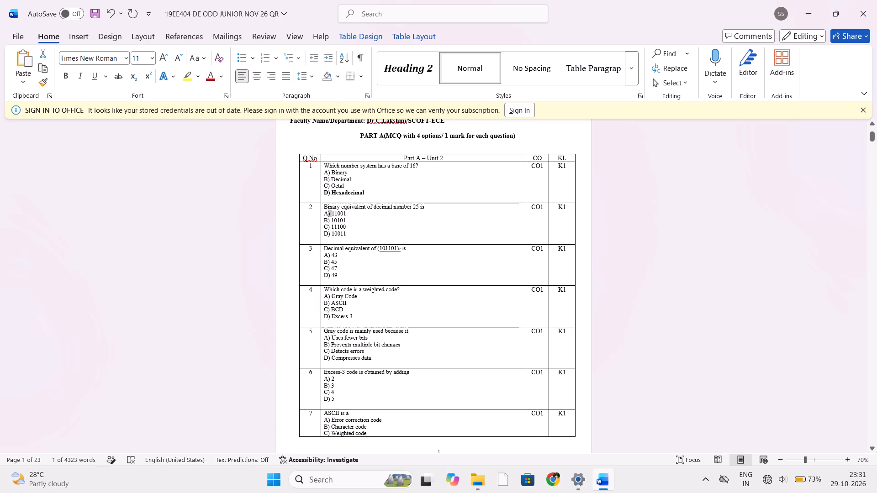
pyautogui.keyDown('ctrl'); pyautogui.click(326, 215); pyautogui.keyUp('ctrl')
# Make option "A) 11001" of question 2 bold.
pyautogui.keyDown('ctrl'); pyautogui.scroll(2, 326, 215); pyautogui.keyUp('ctrl')
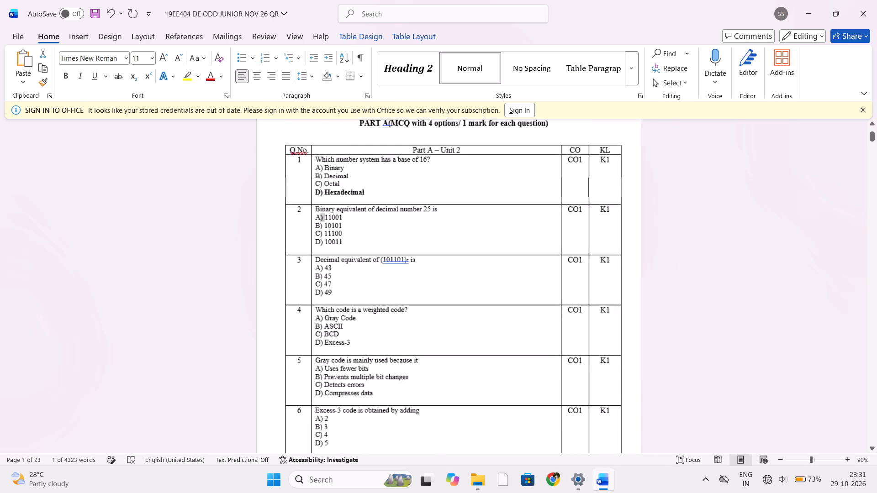
pyautogui.keyDown('ctrl'); pyautogui.scroll(2, 326, 215); pyautogui.keyUp('ctrl')
pyautogui.click(263, 217)
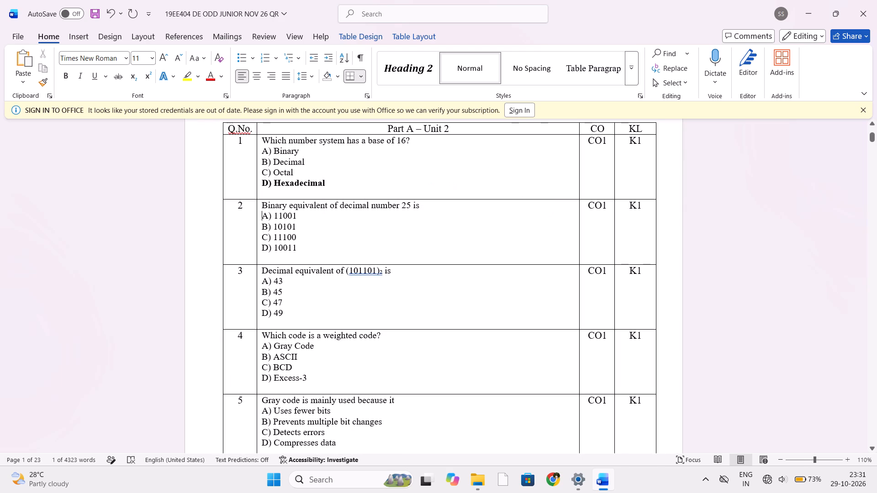
pyautogui.hotkey('shift', 'Right')
pyautogui.hotkey('shift', 'Right')
pyautogui.hotkey('shift', 'Right')
pyautogui.hotkey('shift', 'Right')
pyautogui.hotkey('shift', 'Right')
pyautogui.hotkey('shift', 'Right')
pyautogui.hotkey('shift', 'Right')
pyautogui.hotkey('shift', 'Right')
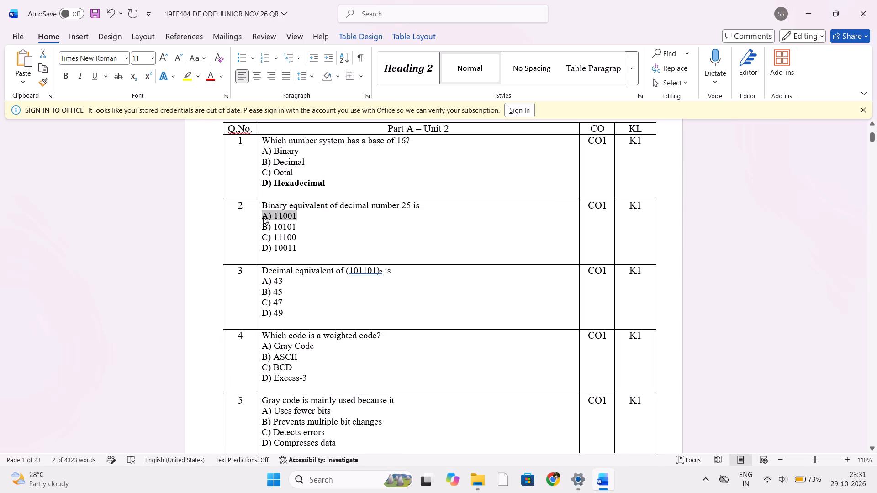
pyautogui.hotkey('ctrl', 'b')
# Make option "B) 45" of question 3 bold.
pyautogui.click(264, 293)
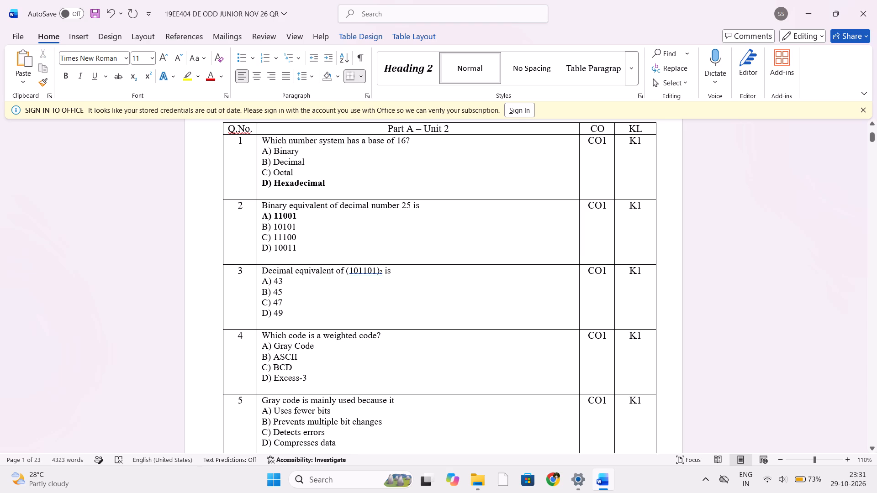
pyautogui.hotkey('shift', 'Right')
pyautogui.hotkey('shift', 'Right')
pyautogui.hotkey('shift', 'Right')
pyautogui.hotkey('shift', 'Right')
pyautogui.hotkey('shift', 'Right')
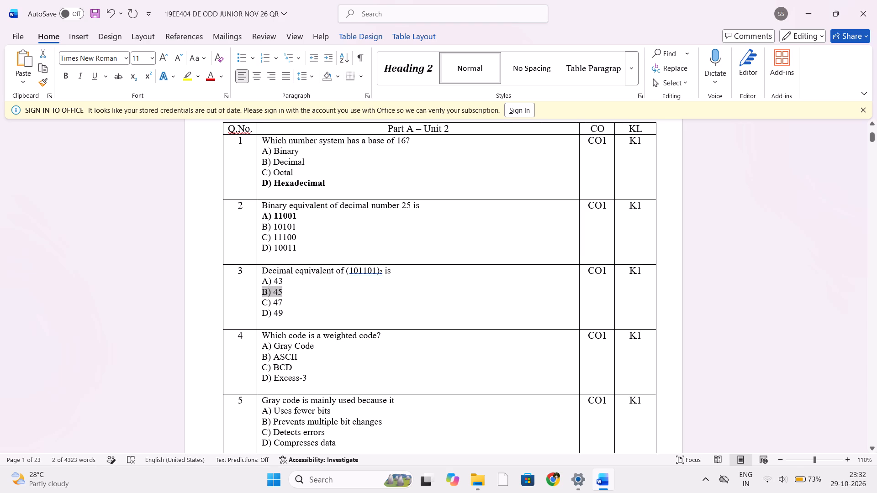
pyautogui.hotkey('ctrl', 'b')
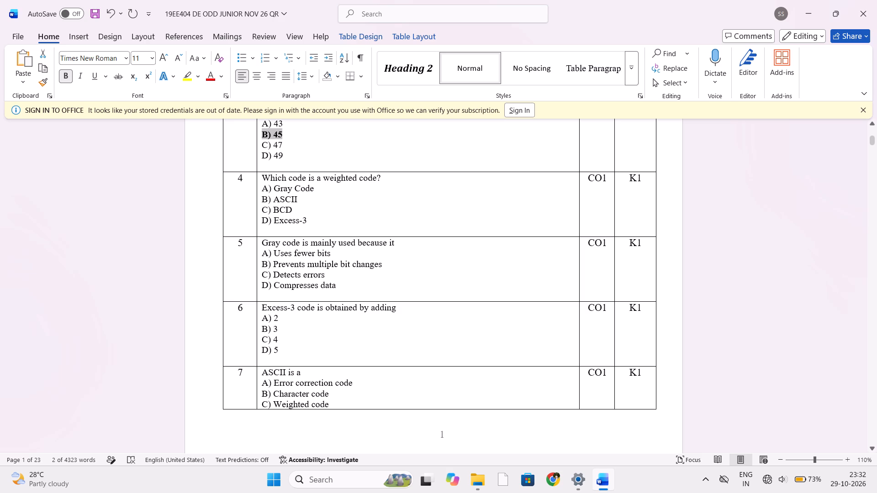
# Make option "C) BCD" of question 4 bold.
pyautogui.click(263, 206)
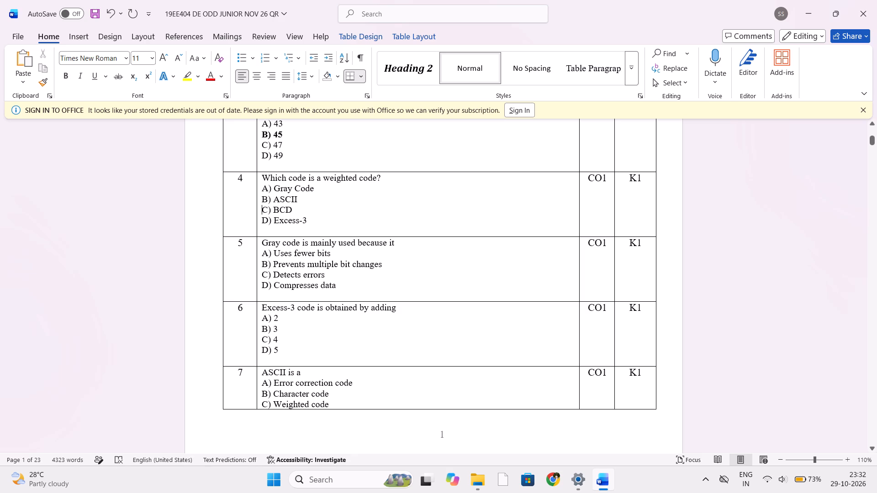
pyautogui.hotkey('shift', 'Right')
pyautogui.hotkey('shift', 'Right')
pyautogui.hotkey('shift', 'Right')
pyautogui.hotkey('shift', 'Right')
pyautogui.hotkey('shift', 'Right')
pyautogui.hotkey('shift', 'Right')
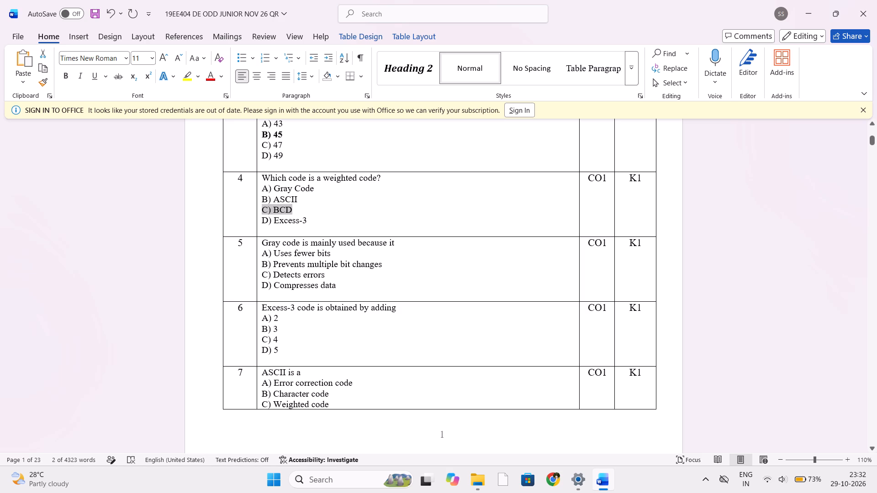
pyautogui.hotkey('ctrl', 'b')
# Make option "B) Prevents multiple bit changes" of question 5 bold.
pyautogui.press('Down')
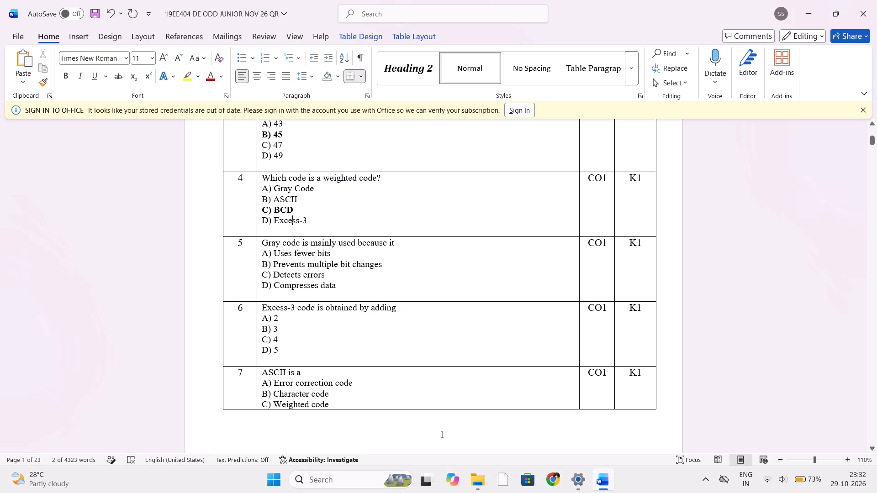
pyautogui.press('Down')
pyautogui.press('Down')
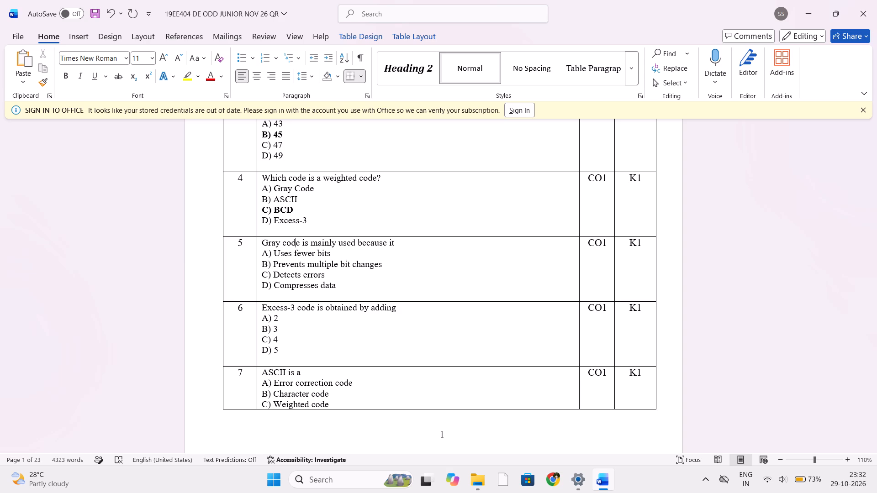
pyautogui.press('Down')
pyautogui.press('Down')
pyautogui.press('Left')
pyautogui.press('Left')
pyautogui.press('Left')
pyautogui.press('Left')
pyautogui.press('Left')
pyautogui.press('Left')
pyautogui.press('Left')
pyautogui.press('Left')
pyautogui.hotkey('shift', 'Right')
pyautogui.hotkey('shift', 'Right')
pyautogui.hotkey('shift', 'Right')
pyautogui.hotkey('shift', 'Right')
pyautogui.hotkey('shift', 'Right')
pyautogui.hotkey('shift', 'Right')
pyautogui.hotkey('shift', 'Right')
pyautogui.hotkey('shift', 'Right')
pyautogui.hotkey('shift', 'Right')
pyautogui.hotkey('shift', 'Right')
pyautogui.hotkey('shift', 'Right')
pyautogui.hotkey('shift', 'Right')
pyautogui.hotkey('shift', 'Right')
pyautogui.hotkey('shift', 'Right')
pyautogui.hotkey('shift', 'Right')
pyautogui.hotkey('shift', 'Right')
pyautogui.hotkey('shift', 'Right')
pyautogui.hotkey('shift', 'Right')
pyautogui.hotkey('shift', 'Right')
pyautogui.hotkey('shift', 'Right')
pyautogui.hotkey('shift', 'Right')
pyautogui.hotkey('shift', 'Right')
pyautogui.hotkey('shift', 'Right')
pyautogui.hotkey('shift', 'Right')
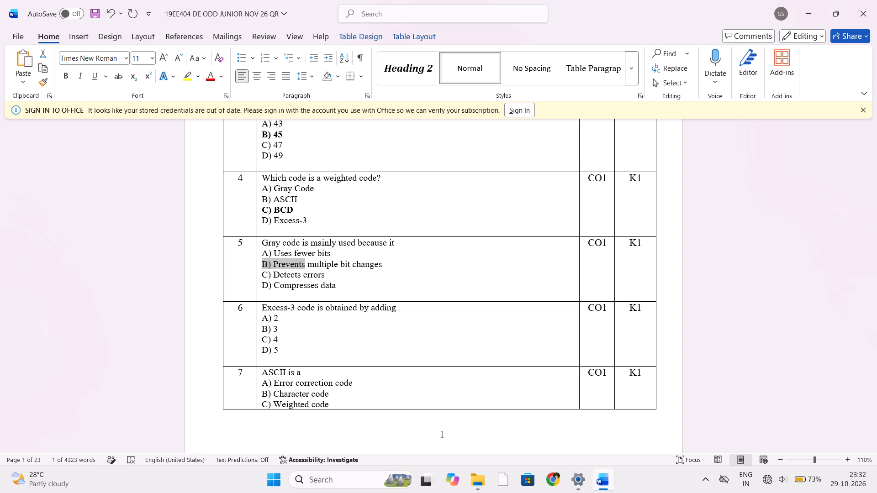
pyautogui.hotkey('shift', 'Right')
pyautogui.hotkey('shift', 'Right')
pyautogui.hotkey('shift', 'Right')
pyautogui.hotkey('shift', 'Right')
pyautogui.hotkey('shift', 'Right')
pyautogui.hotkey('shift', 'Right')
pyautogui.hotkey('shift', 'Right')
pyautogui.hotkey('shift', 'Right')
pyautogui.hotkey('shift', 'Right')
pyautogui.hotkey('shift', 'Right')
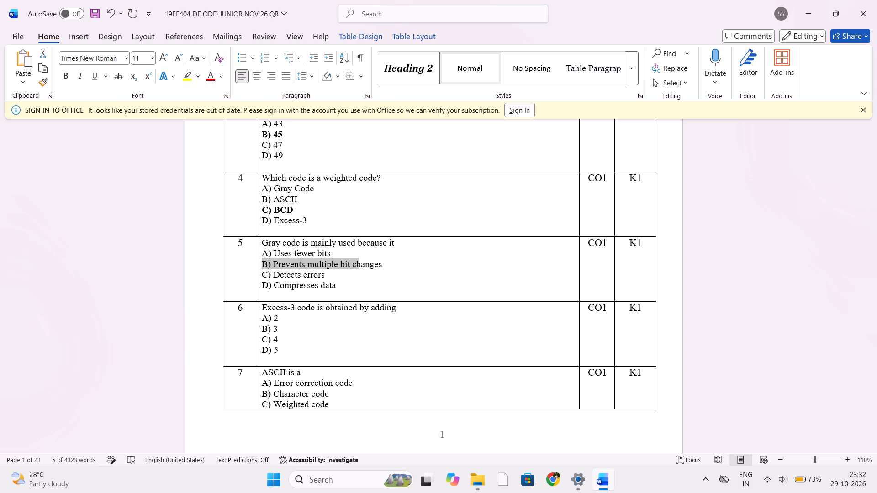
pyautogui.hotkey('shift', 'Left')
pyautogui.hotkey('shift', 'Left')
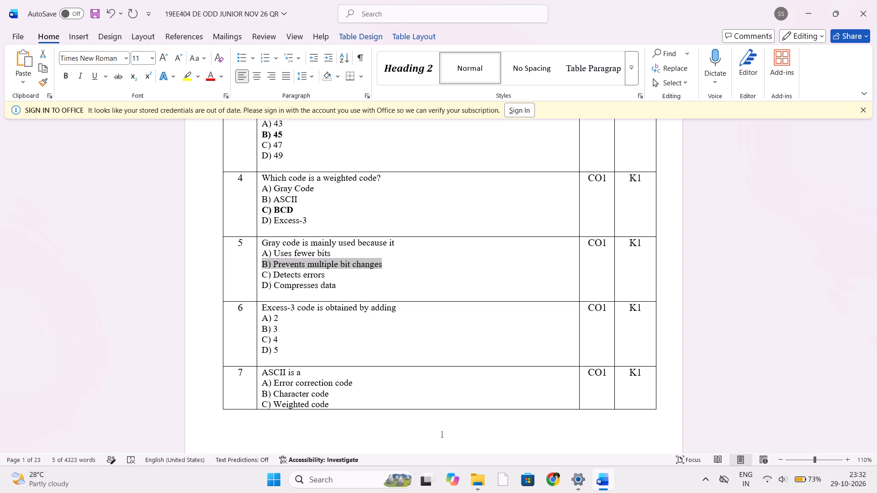
pyautogui.hotkey('ctrl', 'b')
# Make option "B) 3" of question 6 bold.
pyautogui.press('Down')
pyautogui.press('Down')
pyautogui.press('Down')
pyautogui.press('Down')
pyautogui.press('Down')
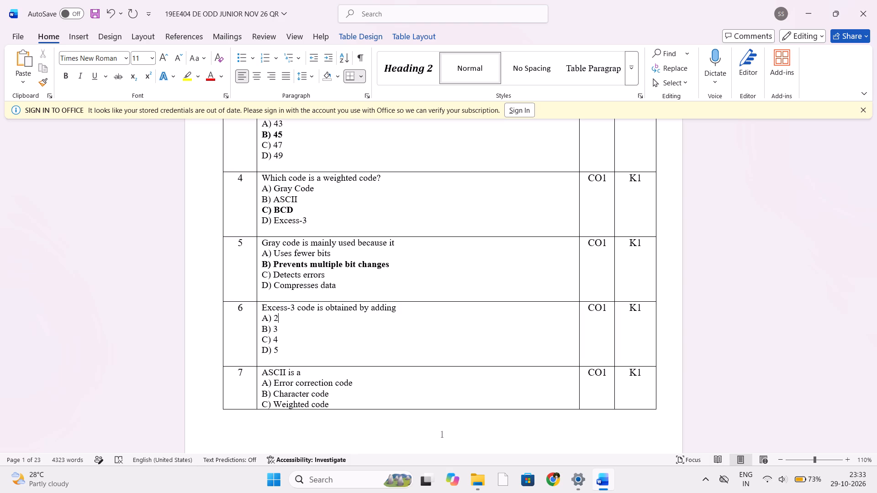
pyautogui.press('Down')
pyautogui.hotkey('shift', 'Left')
pyautogui.hotkey('shift', 'Left')
pyautogui.hotkey('shift', 'Left')
pyautogui.hotkey('shift', 'Left')
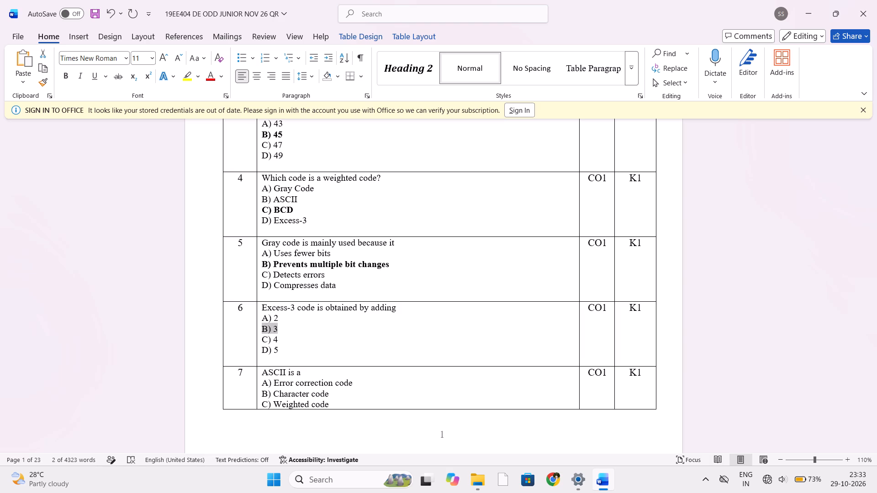
pyautogui.hotkey('ctrl', 'b')
# Make option "B) Character code" of question 7 bold.
pyautogui.click(763, 345)
pyautogui.scroll(-2, 763, 345)
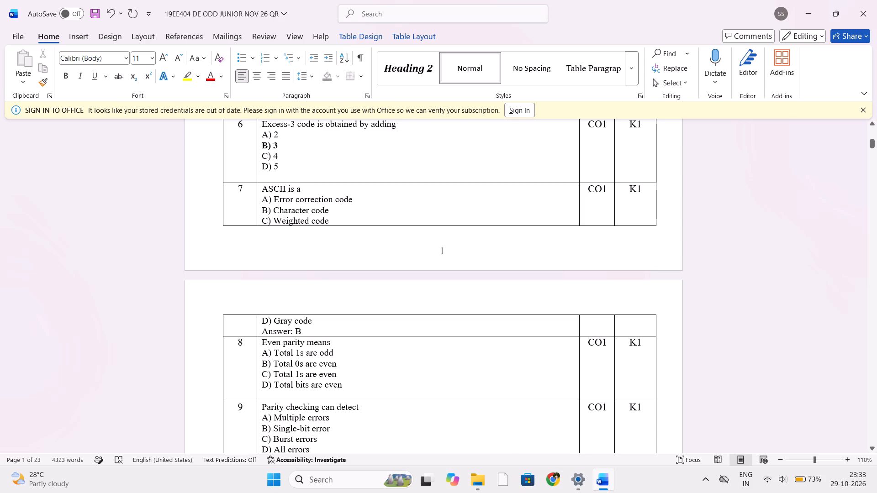
pyautogui.click(261, 214)
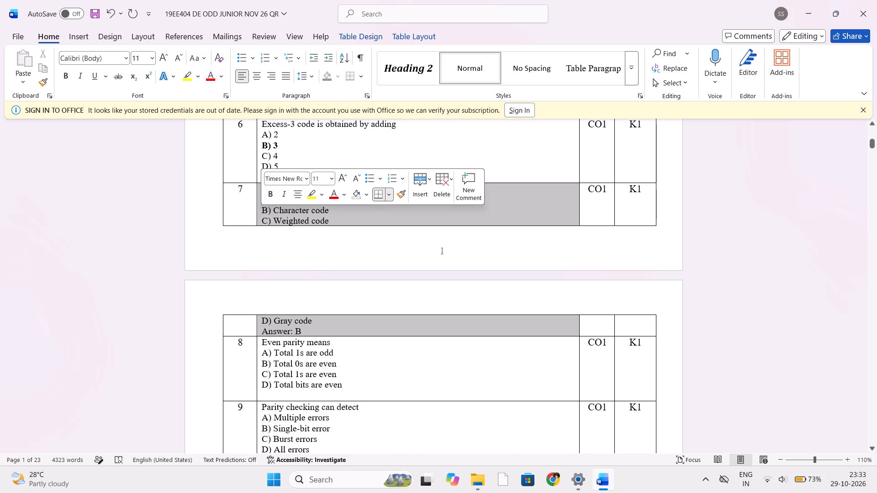
pyautogui.click(264, 211)
pyautogui.click(264, 211)
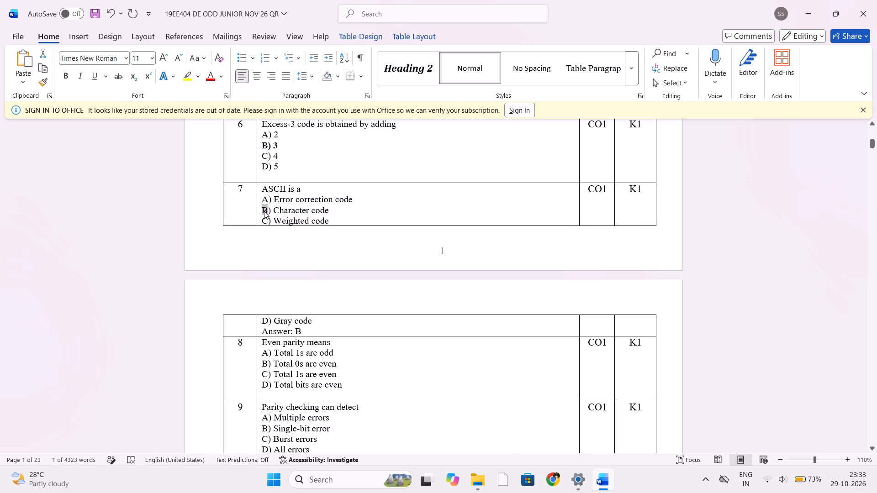
pyautogui.click(264, 211)
pyautogui.press('Insert')
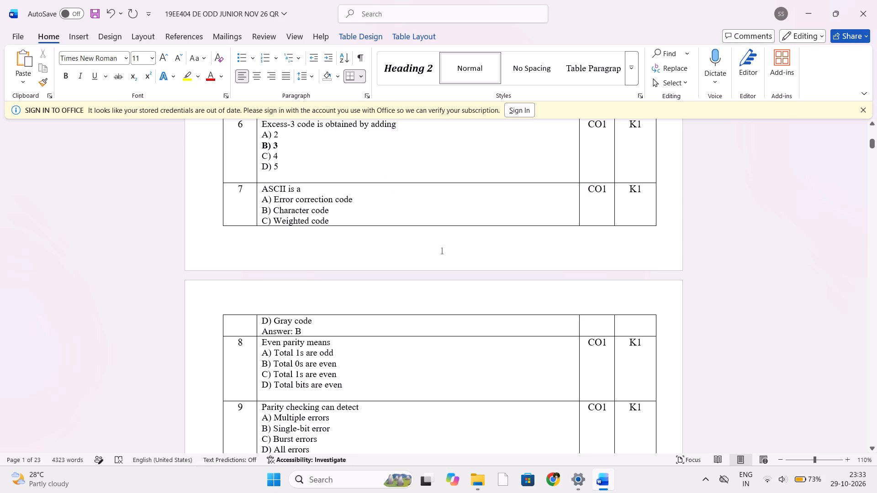
pyautogui.hotkey('shift', 'Right')
pyautogui.hotkey('shift', 'Right')
pyautogui.hotkey('shift', 'Right')
pyautogui.hotkey('shift', 'Right')
pyautogui.hotkey('shift', 'Right')
pyautogui.hotkey('shift', 'Right')
pyautogui.hotkey('shift', 'Right')
pyautogui.hotkey('shift', 'Right')
pyautogui.hotkey('shift', 'Right')
pyautogui.hotkey('shift', 'Right')
pyautogui.hotkey('shift', 'Right')
pyautogui.hotkey('shift', 'Right')
pyautogui.hotkey('shift', 'Right')
pyautogui.hotkey('shift', 'Right')
pyautogui.hotkey('shift', 'Right')
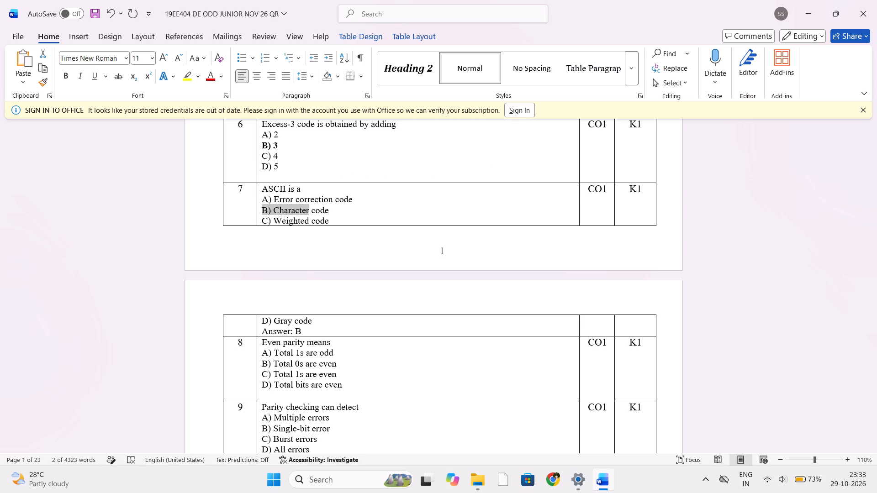
pyautogui.hotkey('shift', 'Right')
pyautogui.hotkey('shift', 'Right')
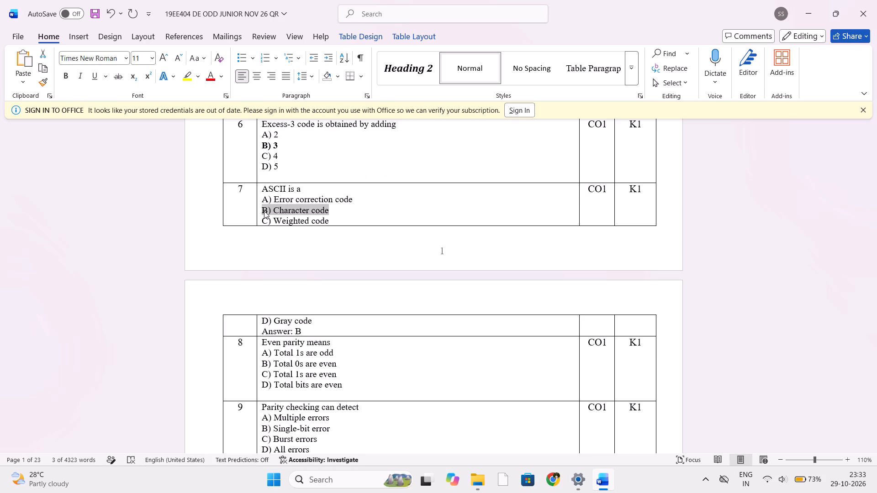
pyautogui.hotkey('ctrl', 'b')
# Make option "A) Total 1s are odd" of question 8 on the second page bold.
pyautogui.scroll(-1, 361, 307)
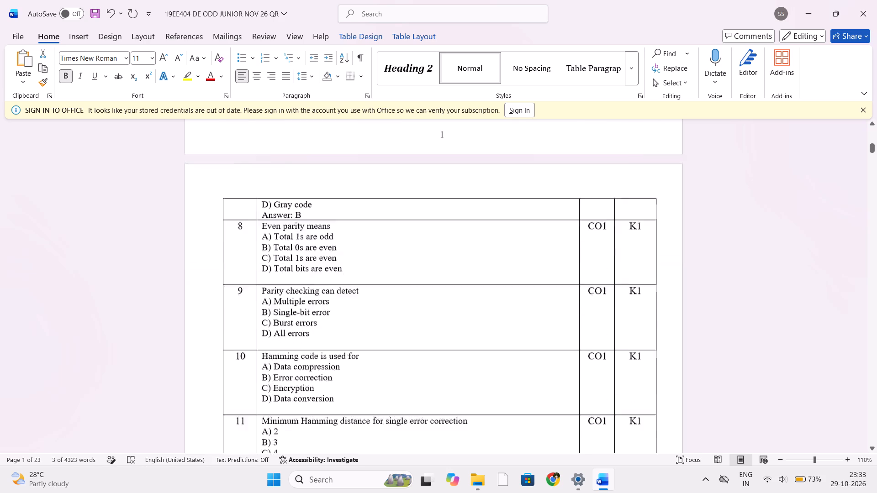
pyautogui.scroll(-1, 361, 307)
pyautogui.keyDown('ctrl'); pyautogui.scroll(-5, 361, 307); pyautogui.keyUp('ctrl')
pyautogui.scroll(1, 361, 307)
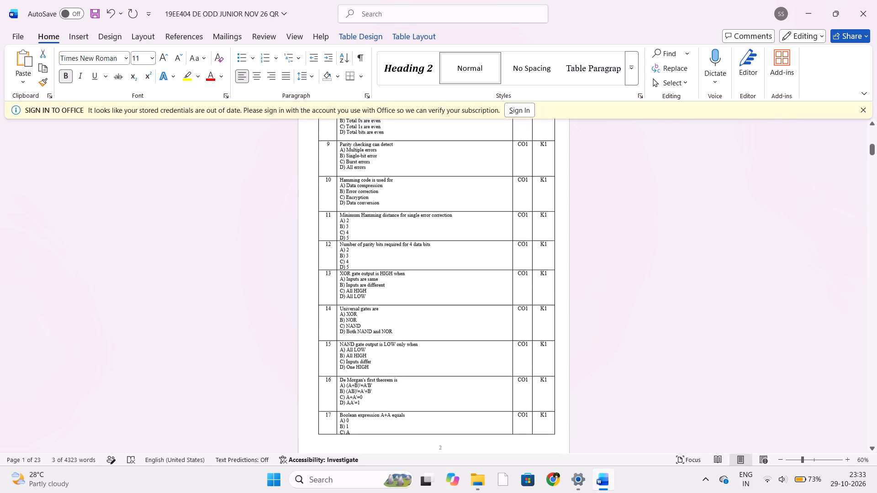
pyautogui.scroll(1, 361, 307)
pyautogui.keyDown('ctrl'); pyautogui.scroll(3, 361, 307); pyautogui.keyUp('ctrl')
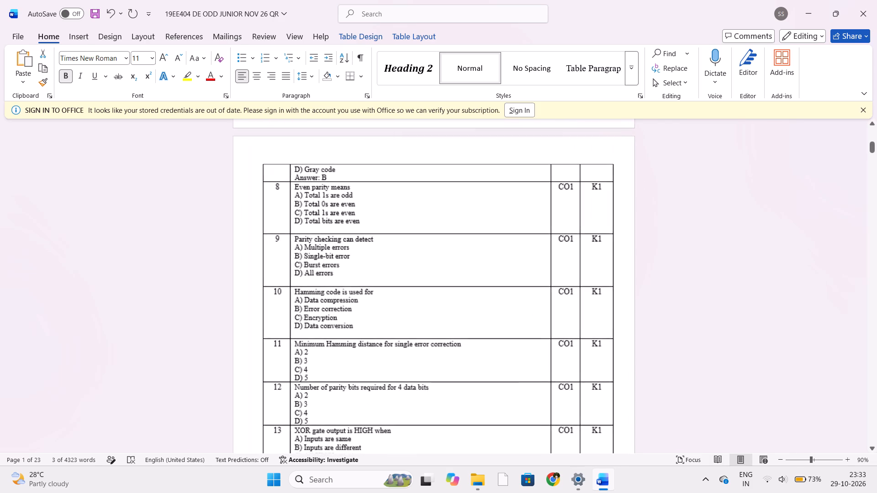
pyautogui.scroll(-2, 361, 307)
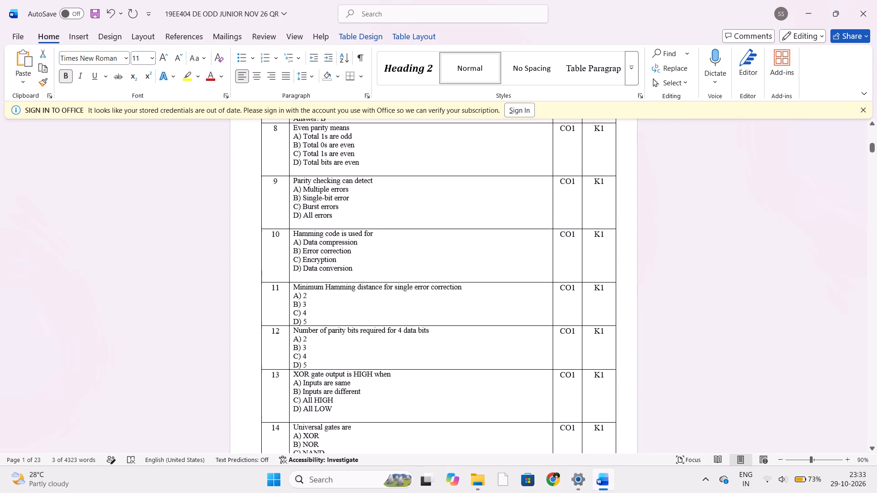
pyautogui.scroll(-2, 361, 307)
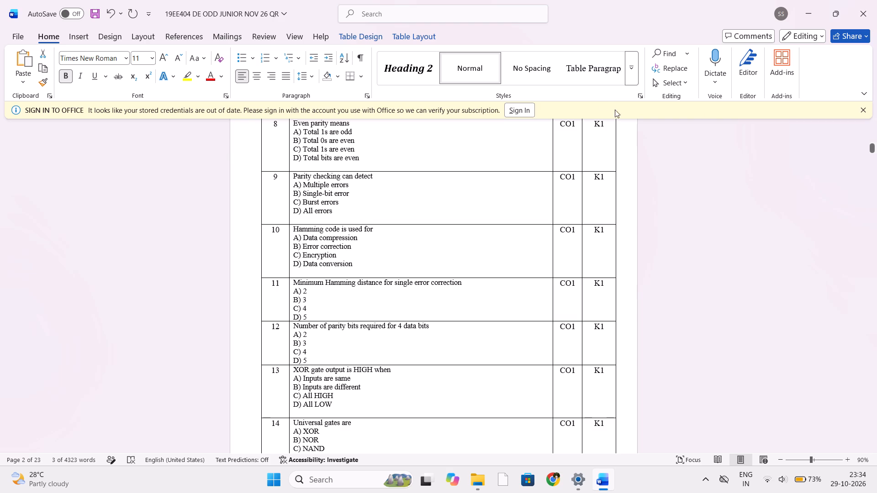
pyautogui.click(294, 133)
pyautogui.press('Insert')
pyautogui.hotkey('shift', 'Right')
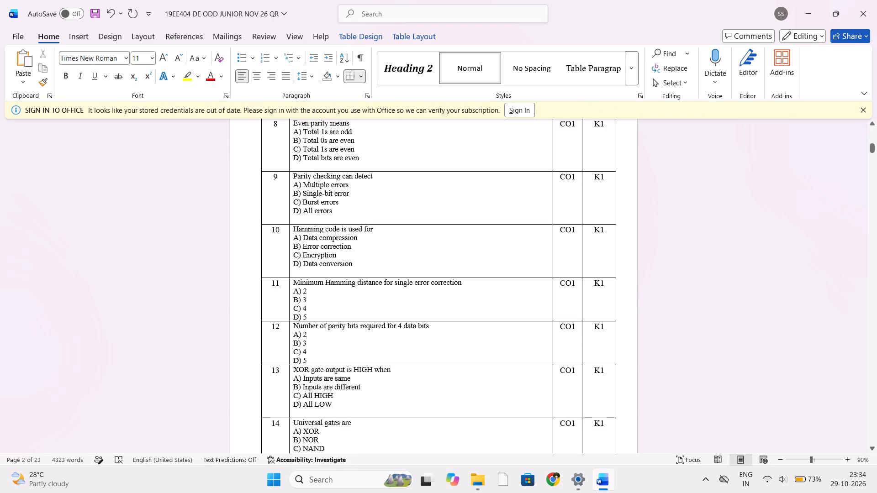
pyautogui.hotkey('shift', 'Right')
pyautogui.hotkey('shift', 'Right')
pyautogui.hotkey('shift', 'Right')
pyautogui.hotkey('shift', 'Right')
pyautogui.hotkey('shift', 'Right')
pyautogui.hotkey('shift', 'Right')
pyautogui.hotkey('shift', 'Right')
pyautogui.hotkey('shift', 'Right')
pyautogui.hotkey('shift', 'Right')
pyautogui.hotkey('shift', 'Right')
pyautogui.hotkey('shift', 'Right')
pyautogui.hotkey('shift', 'Right')
pyautogui.hotkey('shift', 'Right')
pyautogui.hotkey('shift', 'Right')
pyautogui.hotkey('shift', 'Right')
pyautogui.hotkey('shift', 'Right')
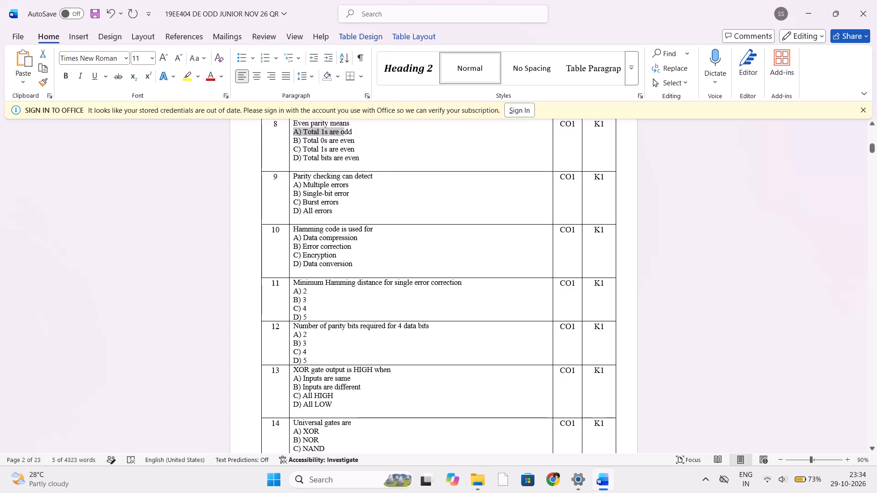
pyautogui.hotkey('shift', 'Right')
pyautogui.hotkey('shift', 'Right')
pyautogui.hotkey('ctrl', 'b')
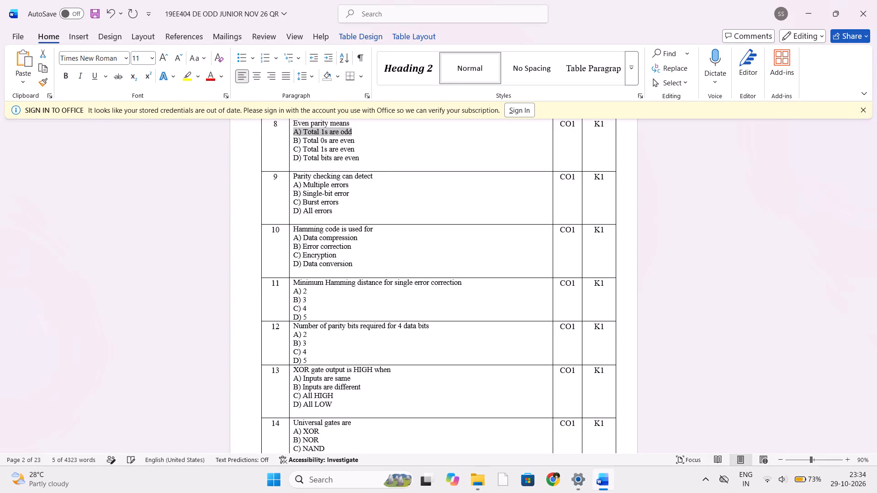
# Make option "B) Single-bit error" of question 9 bold.
pyautogui.press('Down')
pyautogui.press('Down')
pyautogui.press('Down')
pyautogui.press('Down')
pyautogui.press('Down')
pyautogui.press('Down')
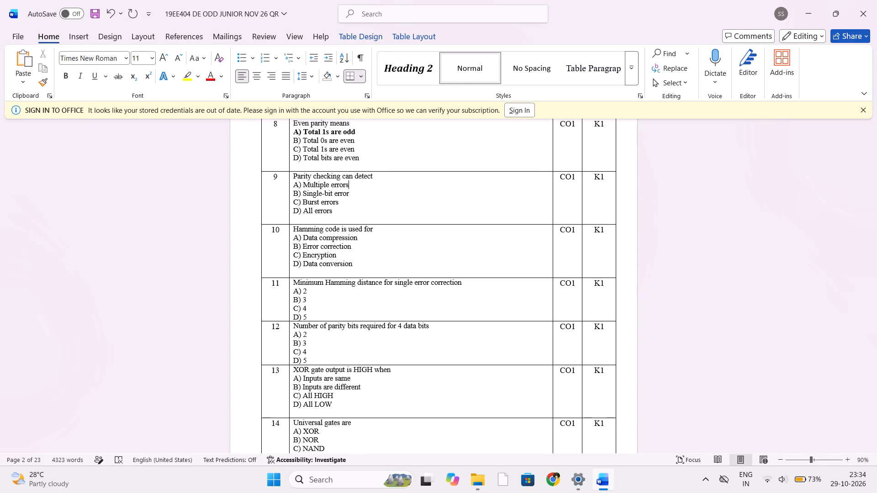
pyautogui.press('Left')
pyautogui.press('Left')
pyautogui.press('Left')
pyautogui.press('Left')
pyautogui.press('Left')
pyautogui.press('Left')
pyautogui.press('Left')
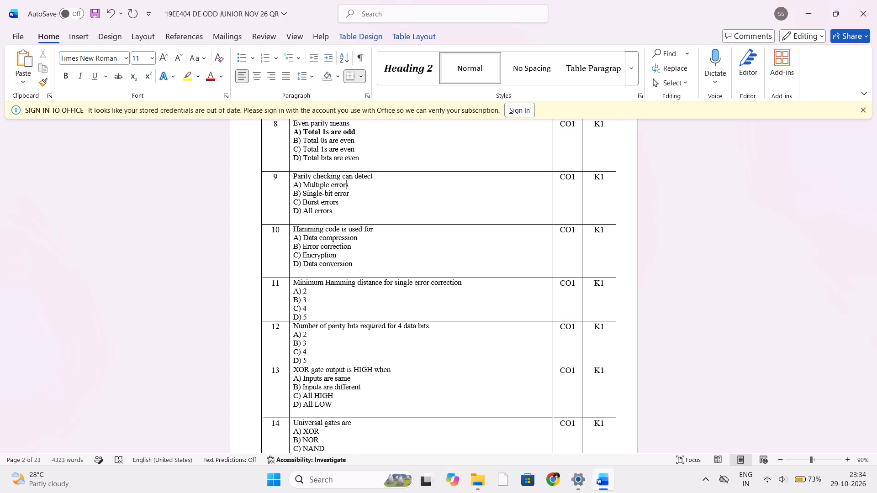
pyautogui.press('Left')
pyautogui.press('Left')
pyautogui.press('Left')
pyautogui.press('Left')
pyautogui.press('Left')
pyautogui.press('Left')
pyautogui.press('Left')
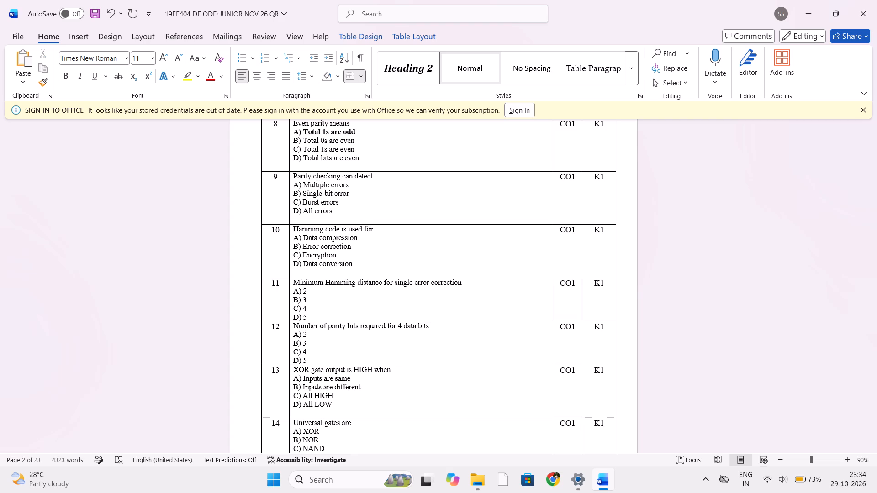
pyautogui.press('Left')
pyautogui.press('Left')
pyautogui.press('Left')
pyautogui.press('Left')
pyautogui.press('Down')
pyautogui.hotkey('shift', 'Right')
pyautogui.hotkey('shift', 'Right')
pyautogui.hotkey('shift', 'Right')
pyautogui.hotkey('shift', 'Right')
pyautogui.hotkey('shift', 'Right')
pyautogui.hotkey('shift', 'Right')
pyautogui.hotkey('shift', 'Right')
pyautogui.hotkey('shift', 'Right')
pyautogui.hotkey('shift', 'Right')
pyautogui.hotkey('shift', 'Right')
pyautogui.hotkey('shift', 'Right')
pyautogui.hotkey('shift', 'Right')
pyautogui.hotkey('shift', 'Right')
pyautogui.hotkey('shift', 'Right')
pyautogui.hotkey('shift', 'Right')
pyautogui.hotkey('shift', 'Right')
pyautogui.hotkey('shift', 'Right')
pyautogui.hotkey('shift', 'Right')
pyautogui.hotkey('shift', 'Right')
pyautogui.hotkey('shift', 'Right')
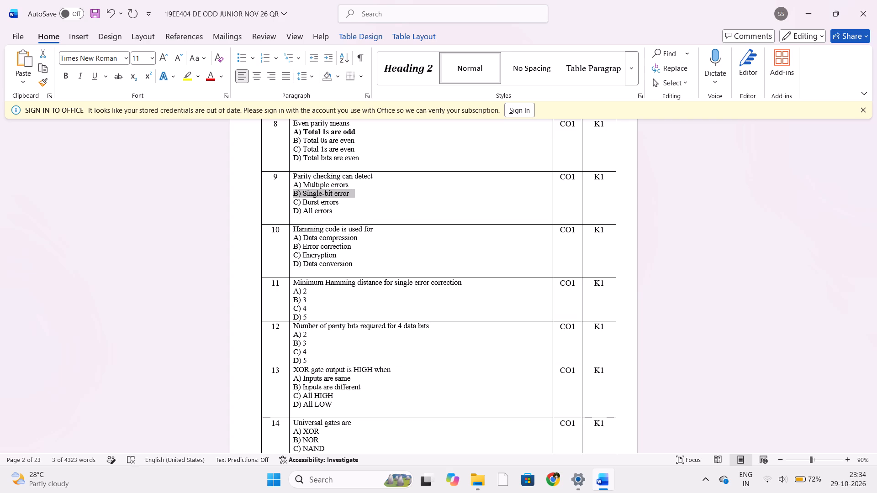
pyautogui.hotkey('ctrl', 'b')
# Make option "B) Error correction" of question 10 bold.
pyautogui.press('Down')
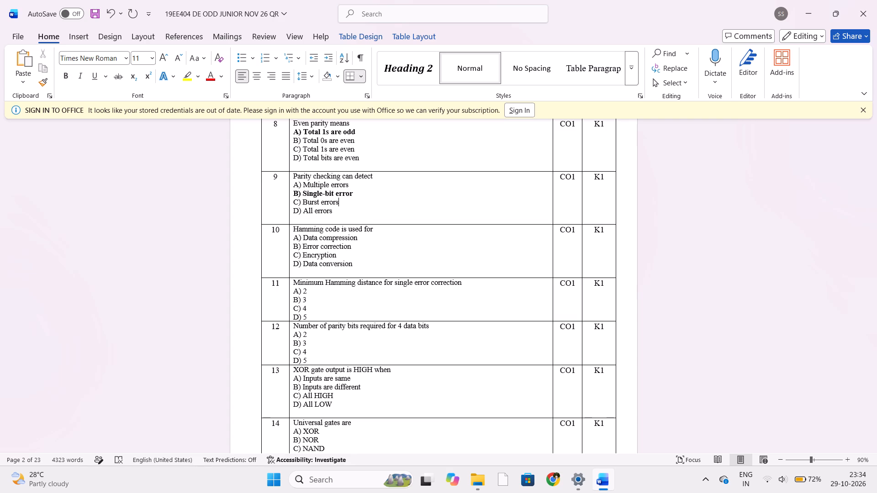
pyautogui.press('Down')
pyautogui.press('Down')
pyautogui.press('Down')
pyautogui.press('Down')
pyautogui.press('Down')
pyautogui.hotkey('shift', 'Left')
pyautogui.hotkey('shift', 'Left')
pyautogui.hotkey('shift', 'Left')
pyautogui.hotkey('shift', 'Left')
pyautogui.hotkey('shift', 'Left')
pyautogui.hotkey('shift', 'Left')
pyautogui.hotkey('shift', 'Left')
pyautogui.hotkey('shift', 'Left')
pyautogui.hotkey('shift', 'Left')
pyautogui.hotkey('shift', 'Left')
pyautogui.hotkey('shift', 'Left')
pyautogui.hotkey('shift', 'Left')
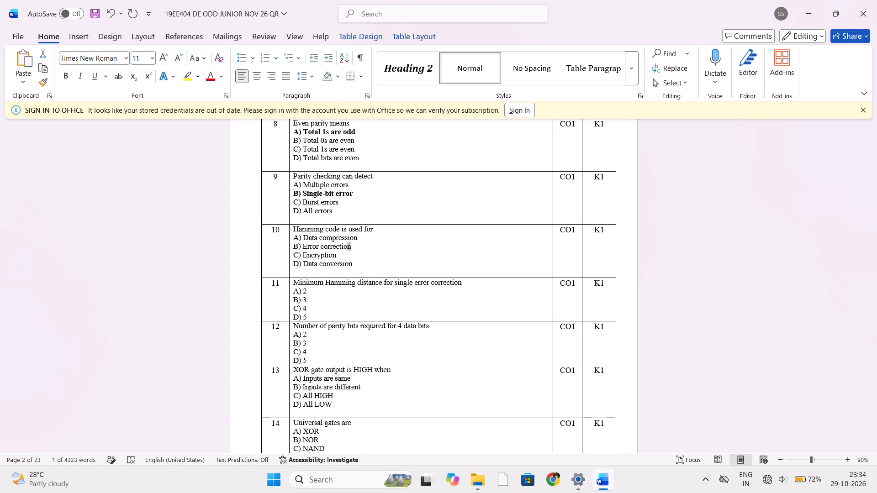
pyautogui.hotkey('shift', 'Left')
pyautogui.hotkey('shift', 'Left')
pyautogui.hotkey('shift', 'Left')
pyautogui.hotkey('shift', 'Left')
pyautogui.hotkey('shift', 'Left')
pyautogui.hotkey('shift', 'Left')
pyautogui.hotkey('shift', 'Left')
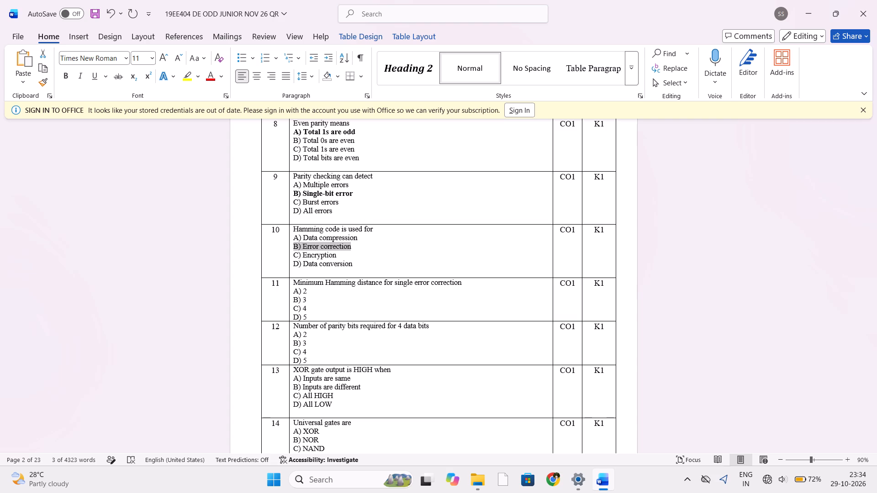
pyautogui.hotkey('ctrl', 'b')
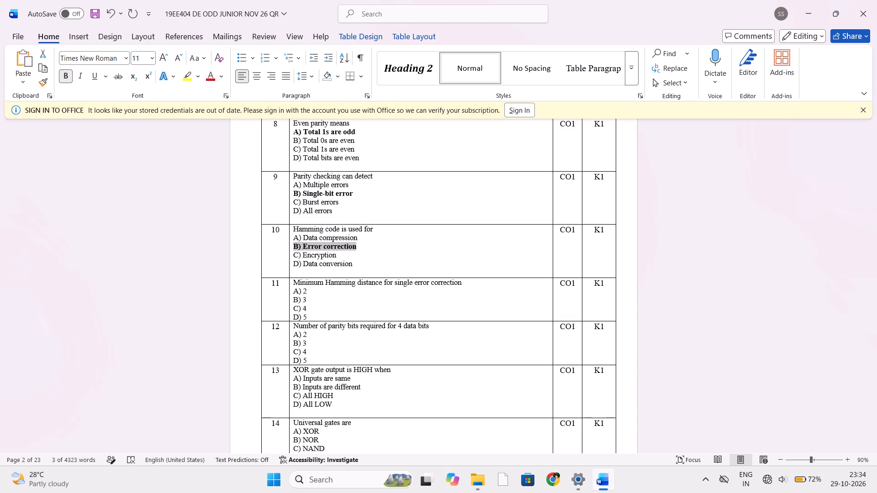
# Make option "B) 3" of question 11 on minimum Hamming distance bold.
pyautogui.press('Down')
pyautogui.press('Down')
pyautogui.press('Down')
pyautogui.press('Down')
pyautogui.press('Down')
pyautogui.press('Down')
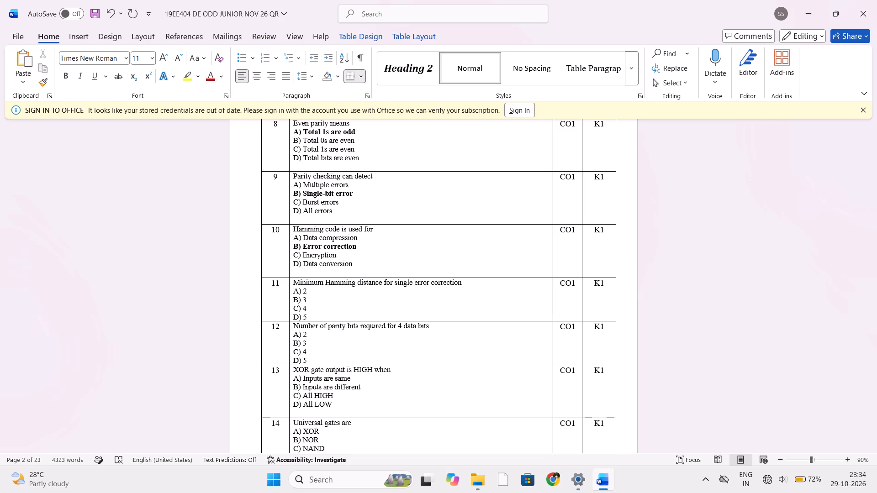
pyautogui.hotkey('shift', 'Left')
pyautogui.hotkey('shift', 'Left')
pyautogui.hotkey('shift', 'Left')
pyautogui.hotkey('shift', 'Left')
pyautogui.hotkey('shift', 'Left')
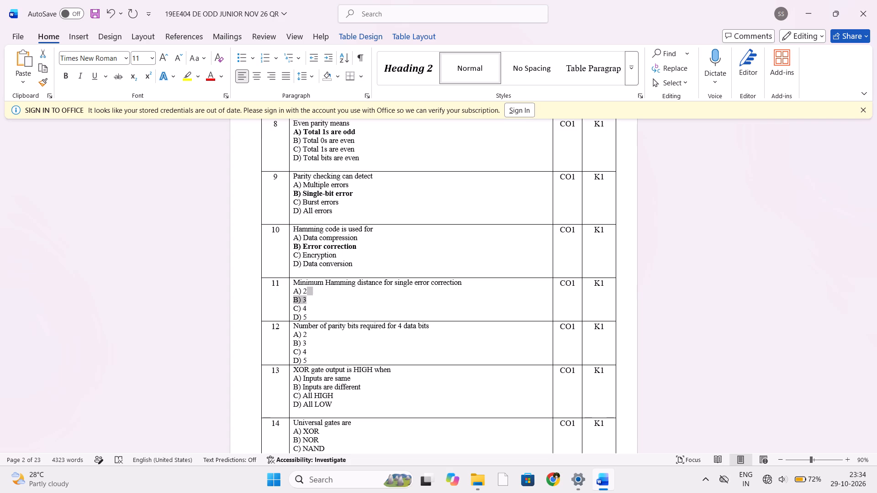
pyautogui.hotkey('shift', 'Right')
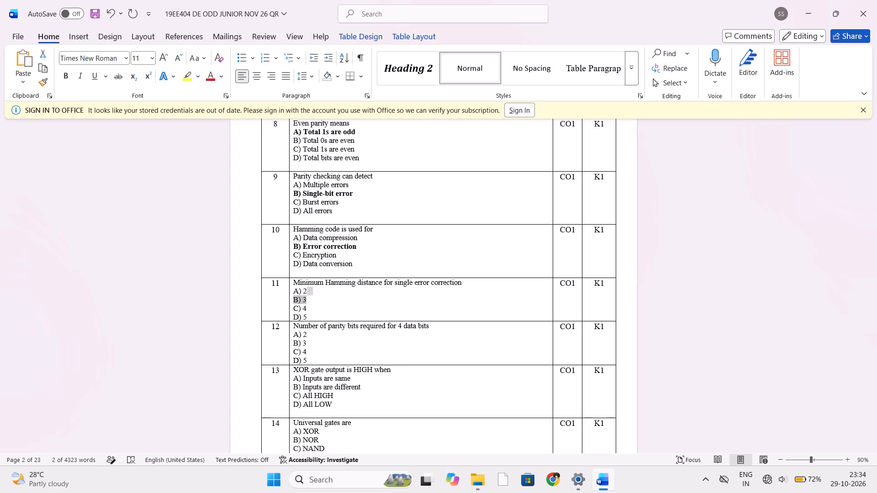
pyautogui.hotkey('ctrl', 'b')
# Make option "B) 3" of question 12 on parity bits for 4 data bits bold.
pyautogui.press('Down')
pyautogui.press('Down')
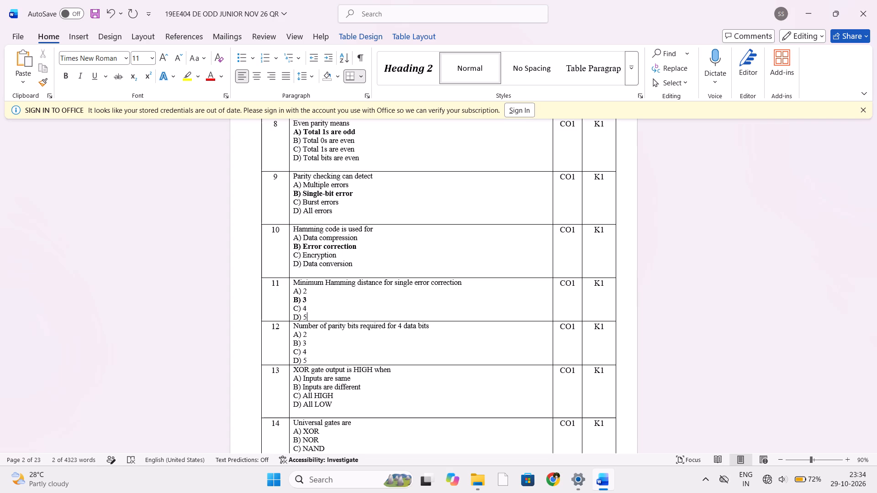
pyautogui.press('Down')
pyautogui.press('Down')
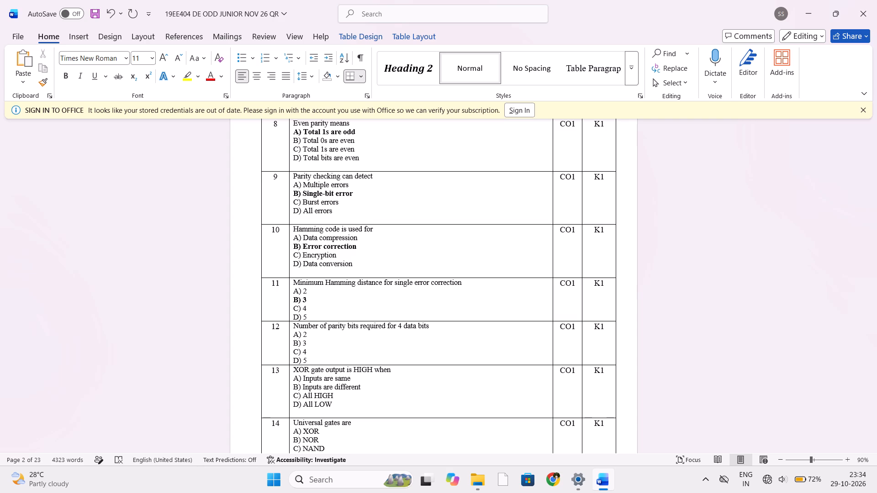
pyautogui.press('Down')
pyautogui.hotkey('shift', 'Left')
pyautogui.hotkey('shift', 'Left')
pyautogui.hotkey('shift', 'Left')
pyautogui.hotkey('shift', 'Left')
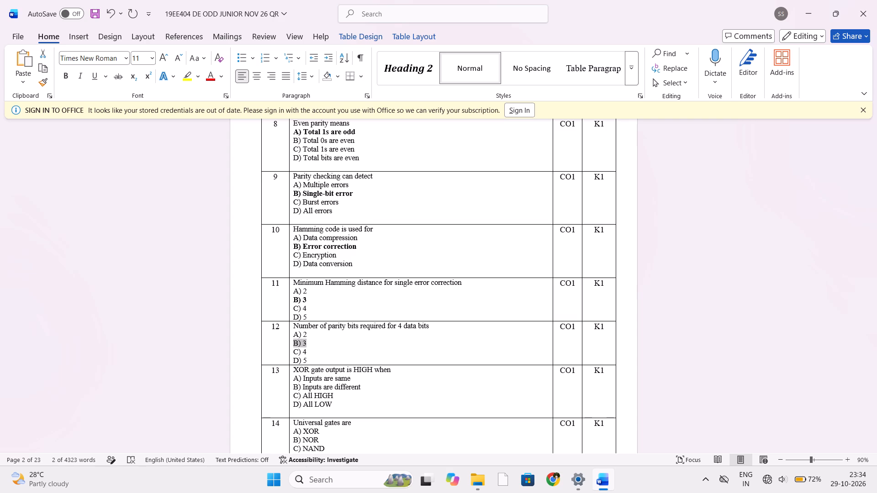
pyautogui.hotkey('ctrl', 'b')
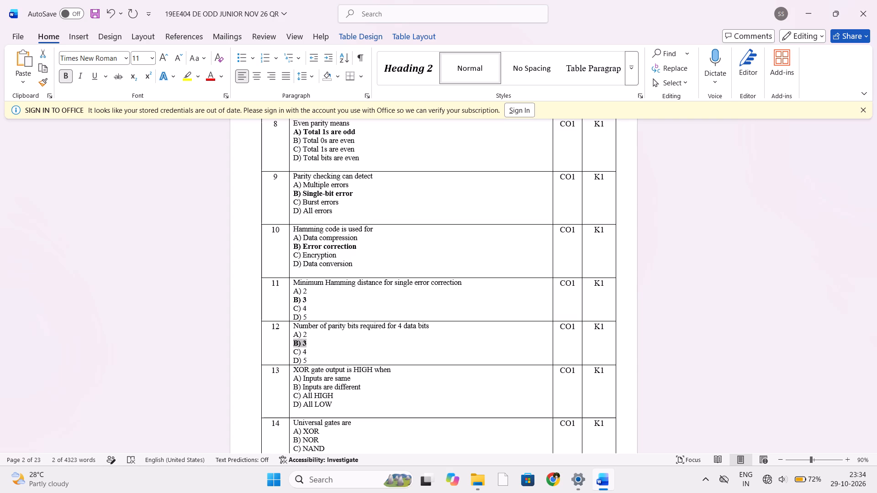
# Make option "B) Inputs are different" of question 13 bold.
pyautogui.scroll(-2, 530, 336)
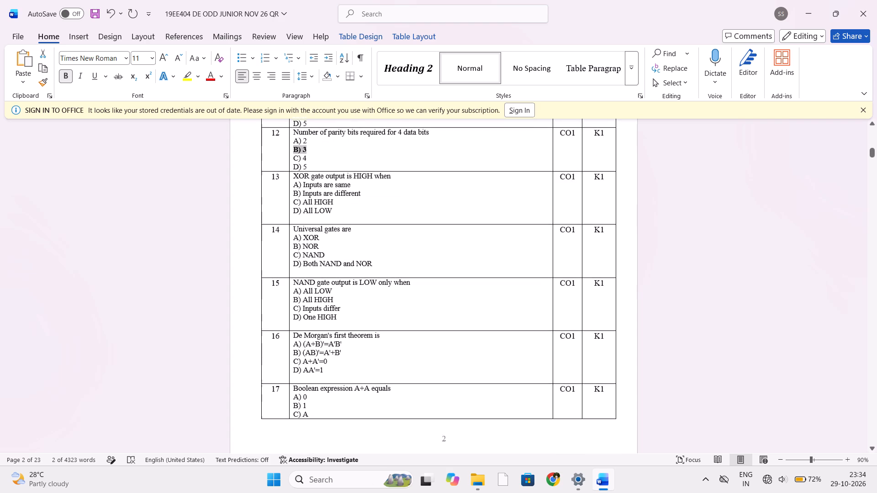
pyautogui.scroll(-1, 530, 336)
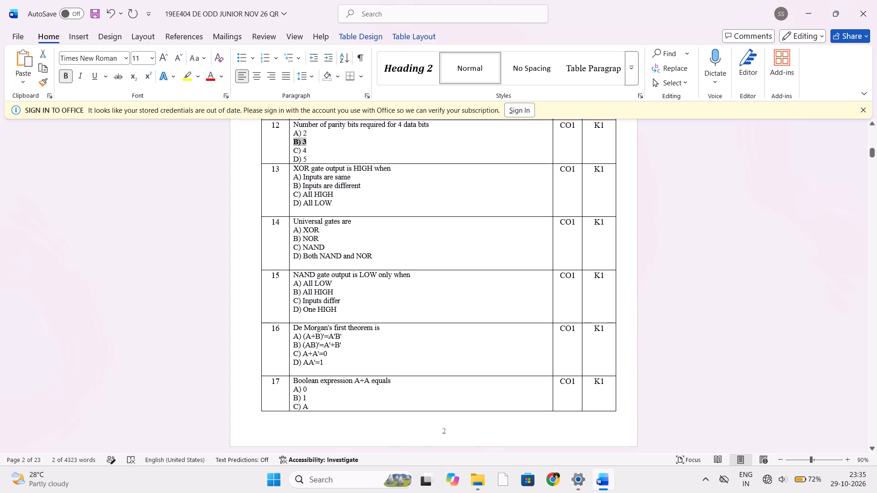
pyautogui.click(365, 186)
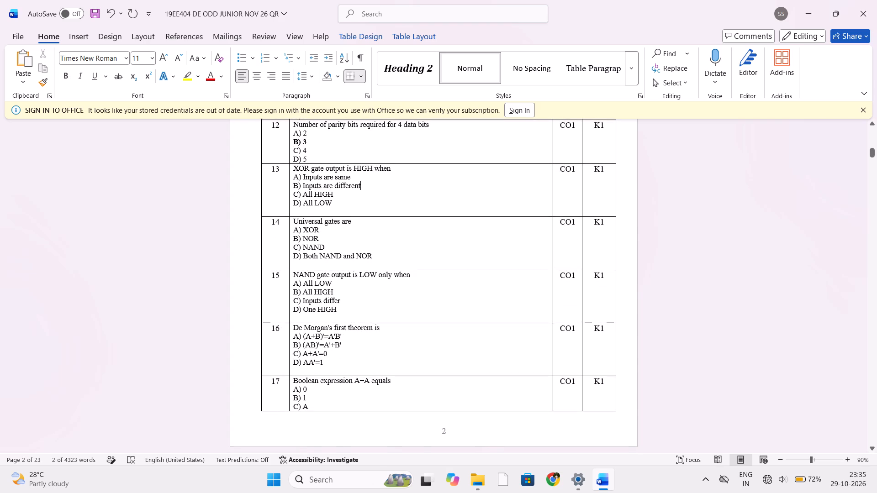
pyautogui.hotkey('shift', 'Left')
pyautogui.hotkey('shift', 'Left')
pyautogui.hotkey('shift', 'Left')
pyautogui.hotkey('shift', 'Left')
pyautogui.hotkey('shift', 'Left')
pyautogui.hotkey('shift', 'Left')
pyautogui.hotkey('shift', 'Left')
pyautogui.hotkey('shift', 'Left')
pyautogui.hotkey('shift', 'Left')
pyautogui.hotkey('shift', 'Left')
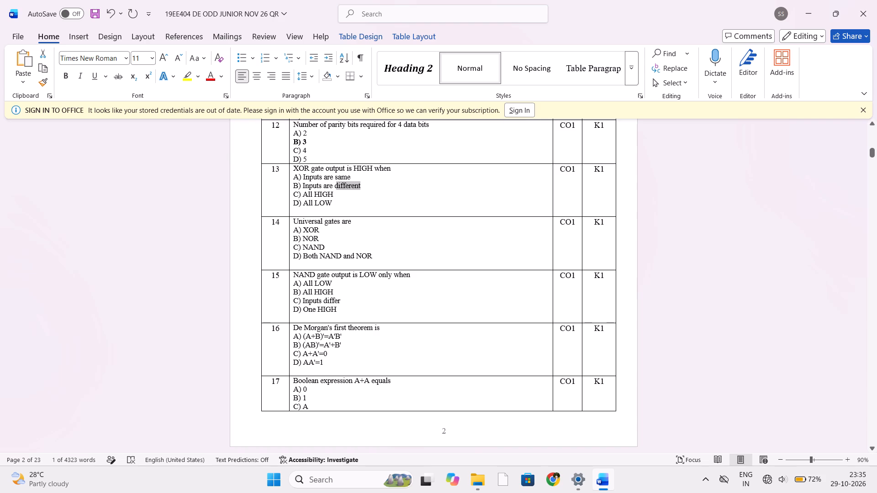
pyautogui.hotkey('shift', 'Left')
pyautogui.hotkey('shift', 'Left')
pyautogui.hotkey('shift', 'Left')
pyautogui.hotkey('shift', 'Left')
pyautogui.hotkey('shift', 'Left')
pyautogui.hotkey('shift', 'Left')
pyautogui.hotkey('shift', 'Left')
pyautogui.hotkey('shift', 'Left')
pyautogui.hotkey('shift', 'Left')
pyautogui.hotkey('shift', 'Left')
pyautogui.hotkey('shift', 'Left')
pyautogui.hotkey('shift', 'Left')
pyautogui.hotkey('shift', 'Left')
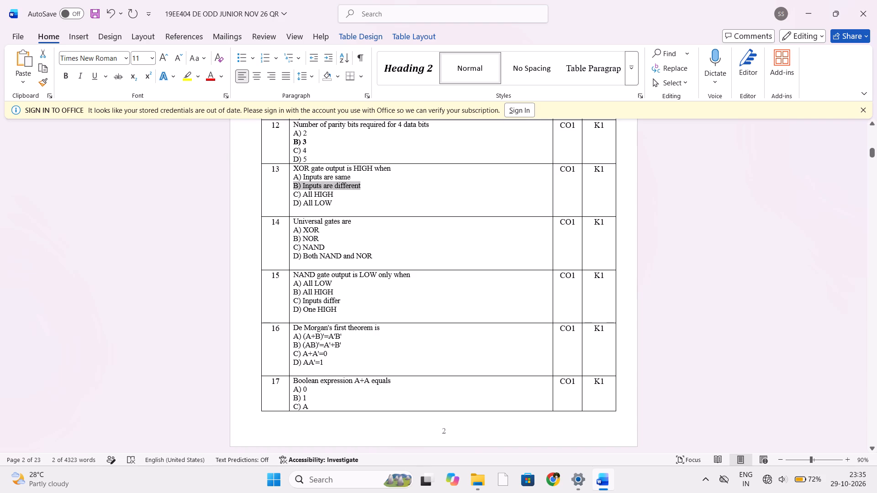
pyautogui.hotkey('ctrl', 'b')
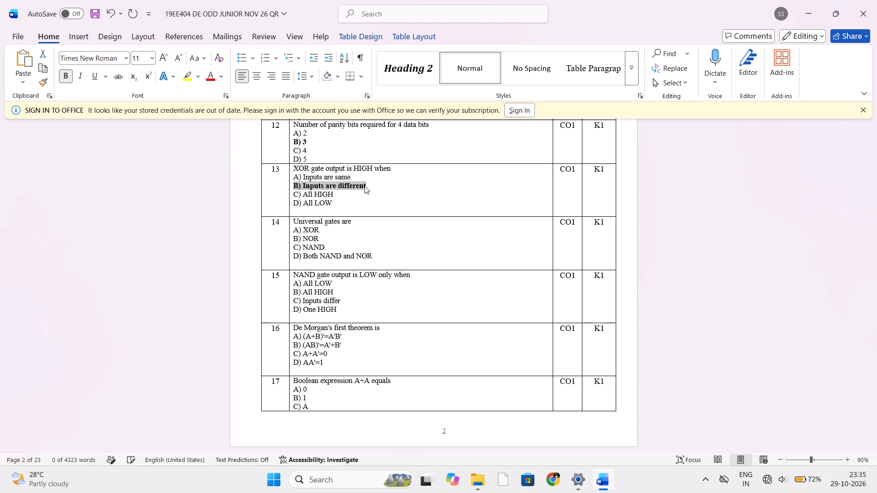
# Make option "D) Both NAND and NOR" of question 14 bold.
pyautogui.click(321, 239)
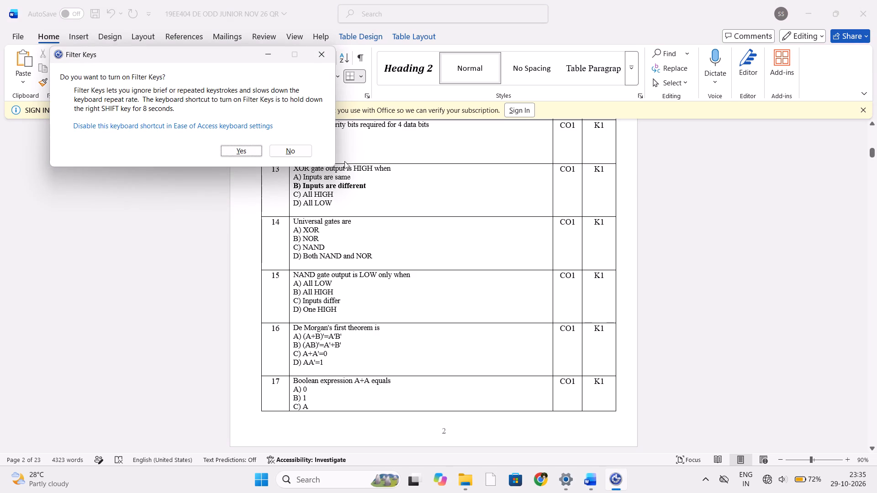
pyautogui.click(372, 252)
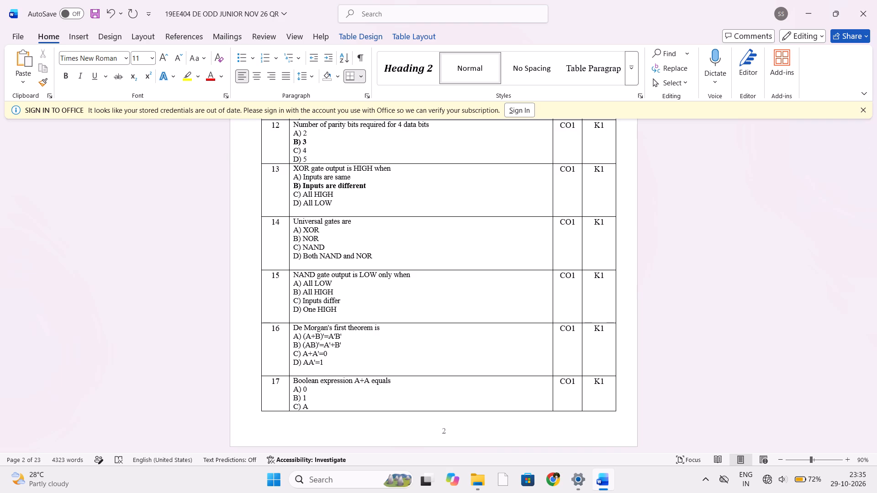
pyautogui.hotkey('shift', 'Left')
pyautogui.hotkey('shift', 'Left')
pyautogui.hotkey('shift', 'Left')
pyautogui.hotkey('shift', 'Left')
pyautogui.hotkey('shift', 'Left')
pyautogui.hotkey('shift', 'Left')
pyautogui.hotkey('shift', 'Left')
pyautogui.hotkey('shift', 'Left')
pyautogui.hotkey('shift', 'Left')
pyautogui.hotkey('shift', 'Left')
pyautogui.hotkey('shift', 'Left')
pyautogui.hotkey('shift', 'Left')
pyautogui.hotkey('shift', 'Left')
pyautogui.hotkey('shift', 'Left')
pyautogui.hotkey('shift', 'Left')
pyautogui.hotkey('shift', 'Left')
pyautogui.hotkey('shift', 'Left')
pyautogui.hotkey('shift', 'Left')
pyautogui.hotkey('shift', 'Left')
pyautogui.hotkey('shift', 'Left')
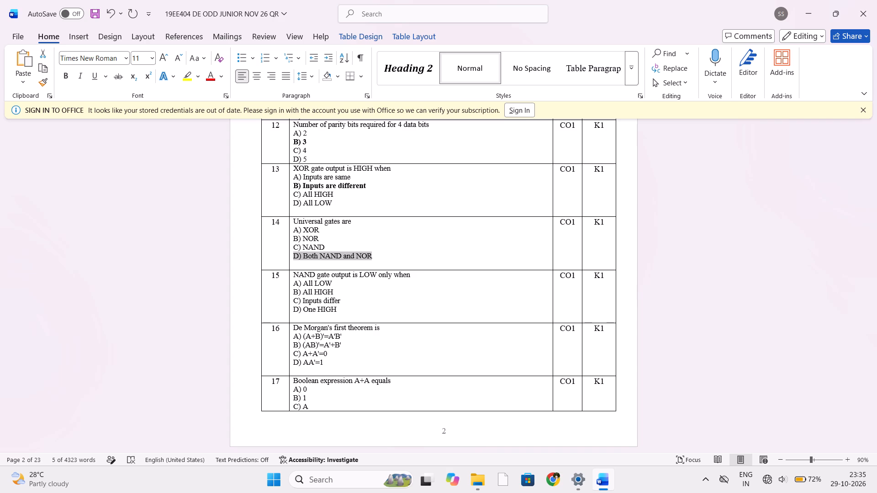
pyautogui.hotkey('ctrl', 'b')
pyautogui.click(326, 239)
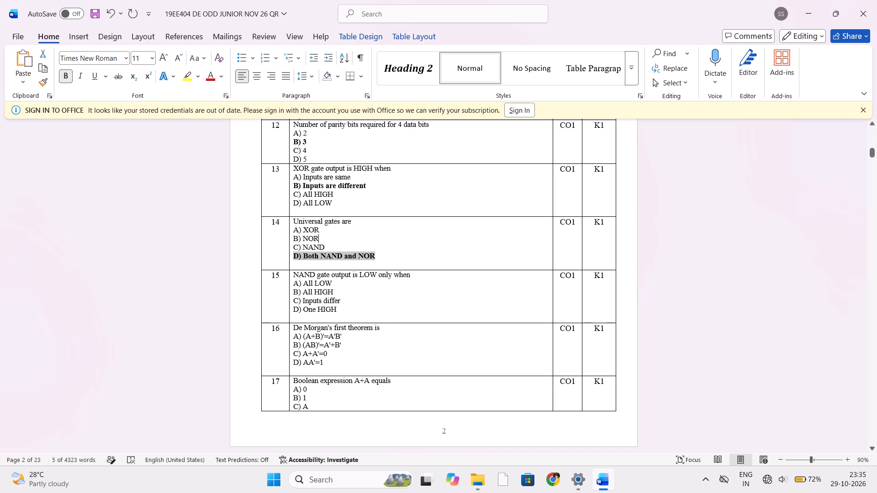
# Make option "B) All HIGH" of question 15 on the NAND gate's LOW output bold.
pyautogui.scroll(-1, 365, 312)
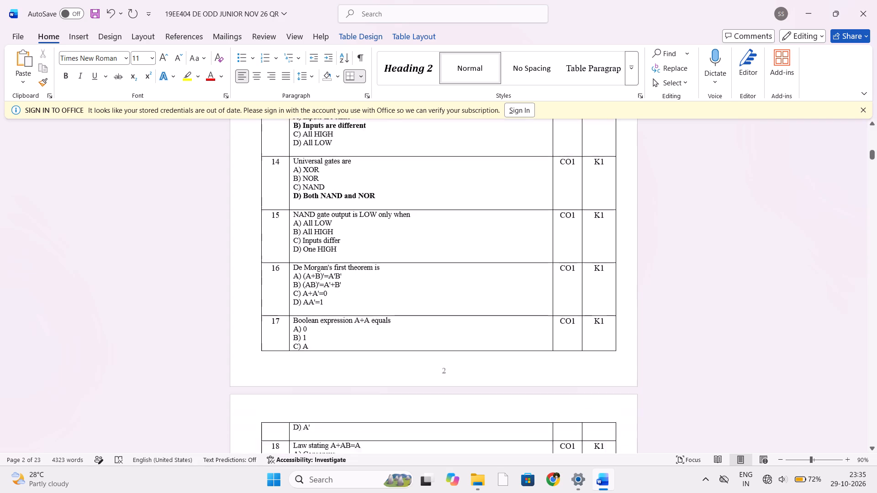
pyautogui.scroll(-1, 365, 312)
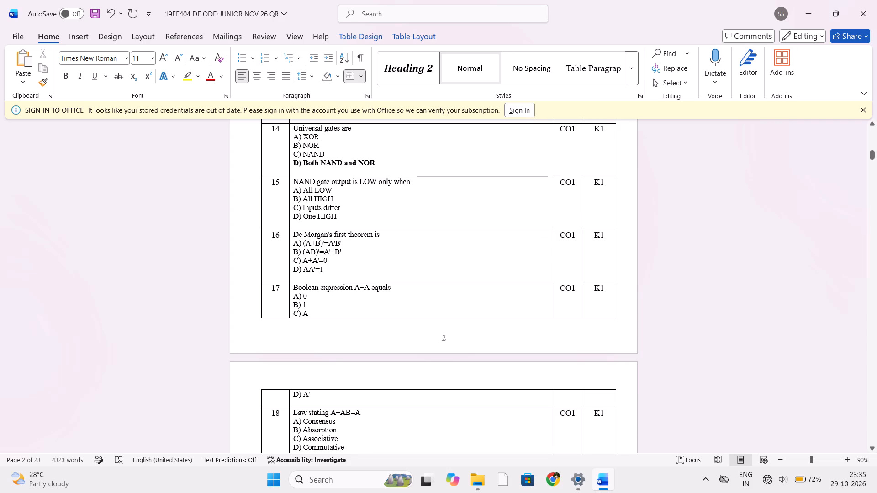
pyautogui.scroll(-1, 365, 312)
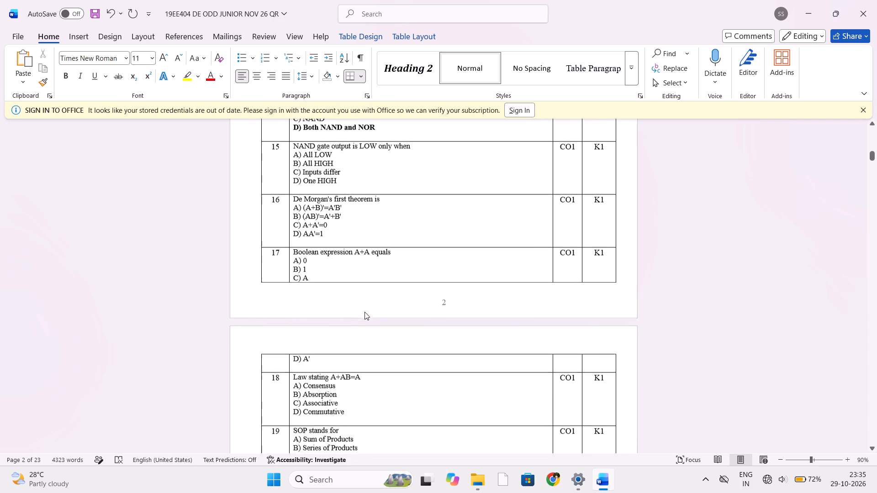
pyautogui.scroll(-3, 365, 312)
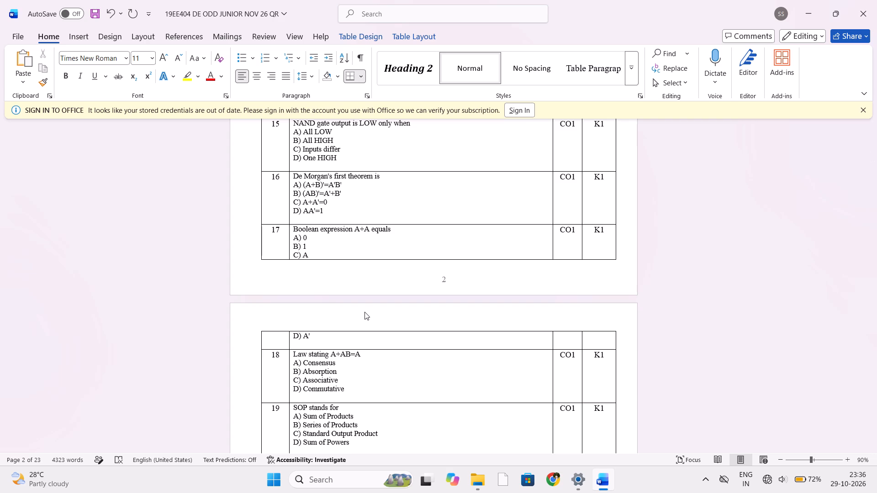
pyautogui.click(335, 143)
pyautogui.hotkey('shift', 'Left')
pyautogui.hotkey('shift', 'Left')
pyautogui.hotkey('shift', 'Left')
pyautogui.hotkey('shift', 'Left')
pyautogui.hotkey('shift', 'Left')
pyautogui.hotkey('shift', 'Left')
pyautogui.hotkey('shift', 'Left')
pyautogui.hotkey('shift', 'Left')
pyautogui.hotkey('shift', 'Left')
pyautogui.hotkey('shift', 'Left')
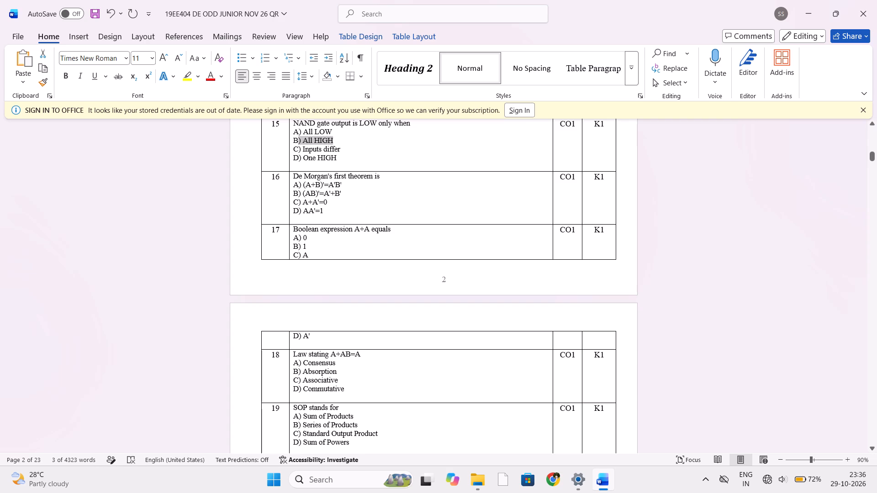
pyautogui.hotkey('shift', 'Left')
pyautogui.hotkey('ctrl', 'b')
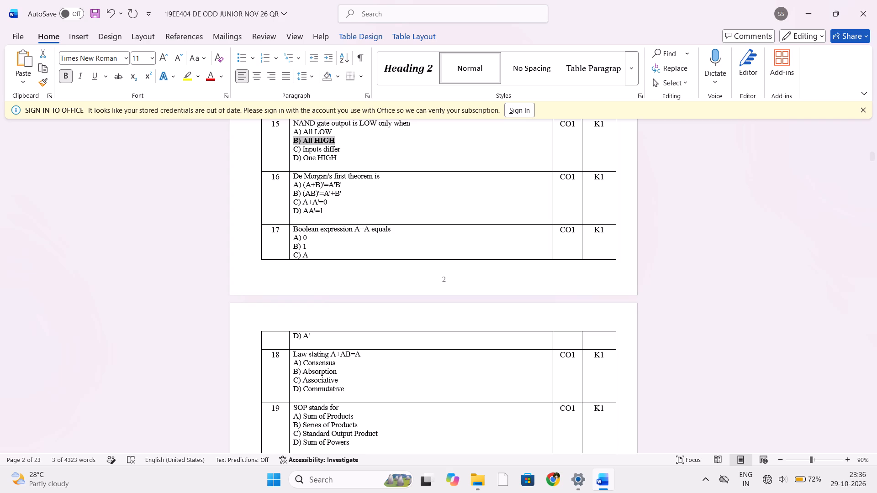
# Make option "B) (AB)'=A'+B'" of question 16 on De Morgan's first theorem bold.
pyautogui.press('Down')
pyautogui.press('Down')
pyautogui.press('Down')
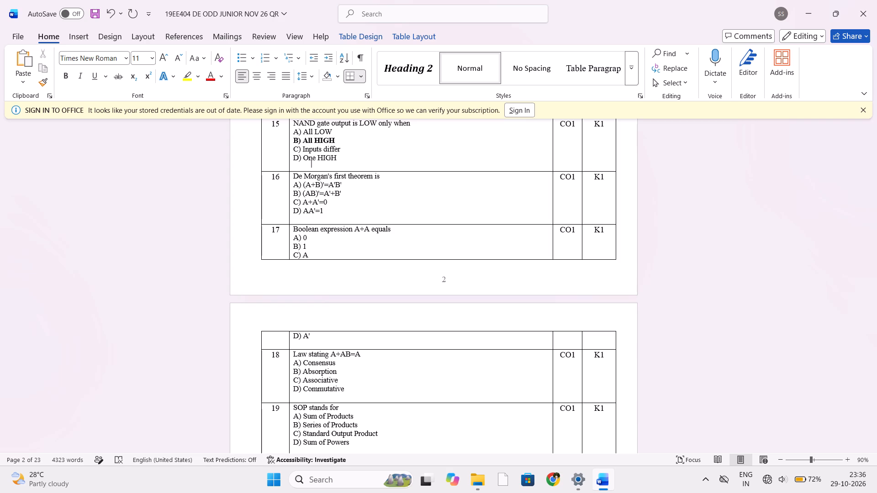
pyautogui.press('Down')
pyautogui.press('Down')
pyautogui.press('Down')
pyautogui.press('Right')
pyautogui.hotkey('shift', 'Left')
pyautogui.hotkey('shift', 'Left')
pyautogui.hotkey('shift', 'Left')
pyautogui.hotkey('shift', 'Left')
pyautogui.hotkey('shift', 'Left')
pyautogui.hotkey('shift', 'Left')
pyautogui.hotkey('shift', 'Left')
pyautogui.hotkey('shift', 'Left')
pyautogui.hotkey('shift', 'Left')
pyautogui.hotkey('shift', 'Left')
pyautogui.hotkey('shift', 'Left')
pyautogui.hotkey('shift', 'Left')
pyautogui.hotkey('shift', 'Left')
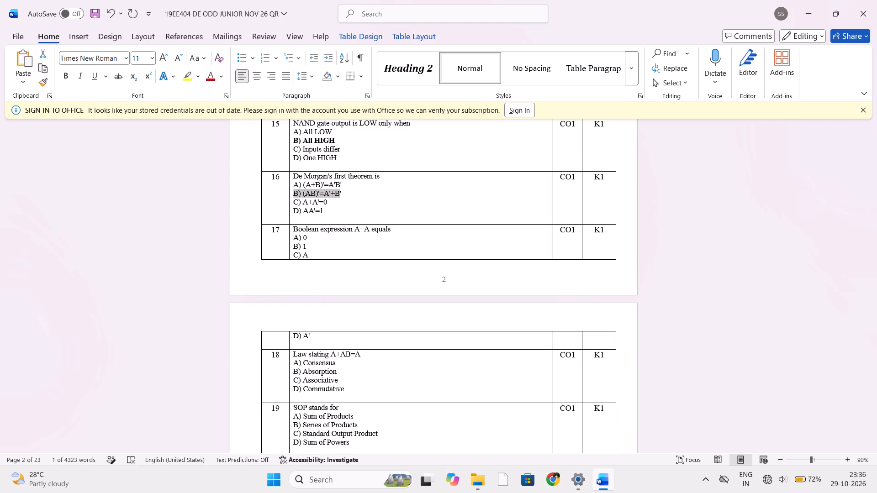
pyautogui.hotkey('ctrl', 'b')
# Make option "C) A" of question 17 on the Boolean expression A+A bold.
pyautogui.press('Down')
pyautogui.press('Down')
pyautogui.press('Down')
pyautogui.press('Down')
pyautogui.press('Down')
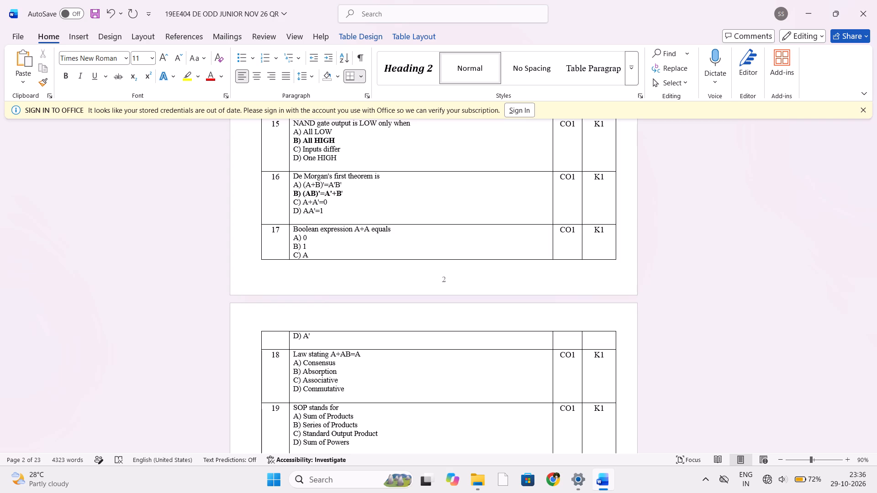
pyautogui.press('Down')
pyautogui.press('Down')
pyautogui.hotkey('shift', 'Left')
pyautogui.hotkey('shift', 'Left')
pyautogui.hotkey('shift', 'Left')
pyautogui.hotkey('shift', 'Left')
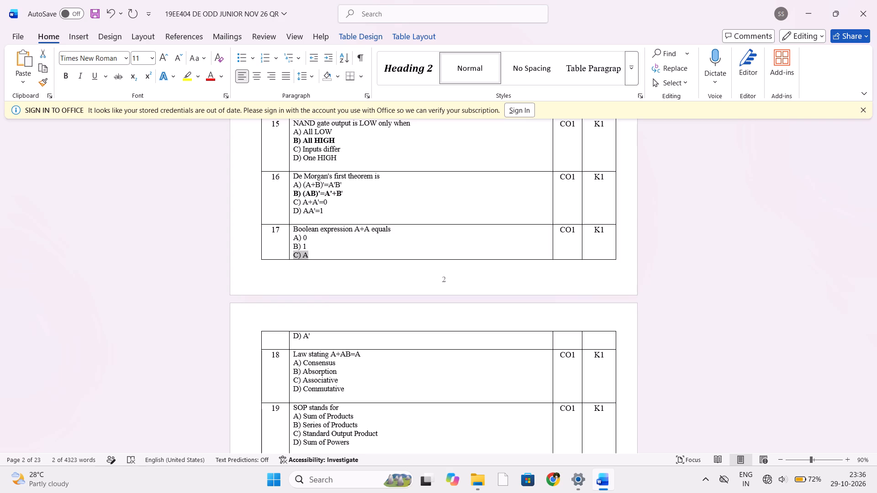
pyautogui.hotkey('ctrl', 'b')
# Make option "B) Absorption" of question 18 on the law stating A+AB=A bold.
pyautogui.press('Down')
pyautogui.press('Down')
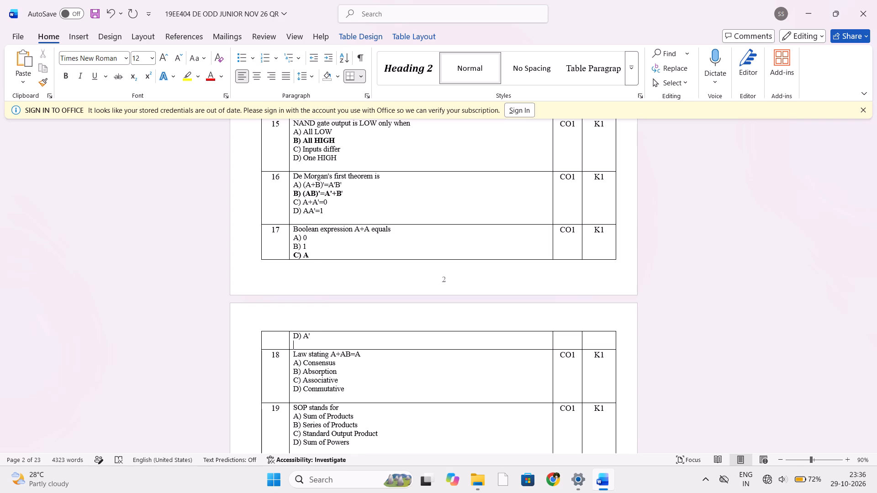
pyautogui.press('Down')
pyautogui.press('Down')
pyautogui.press('Down')
pyautogui.press('Down')
pyautogui.press('Up')
pyautogui.press('Right')
pyautogui.press('Right')
pyautogui.press('Right')
pyautogui.press('Right')
pyautogui.press('Right')
pyautogui.press('Right')
pyautogui.press('Right')
pyautogui.press('Right')
pyautogui.press('Right')
pyautogui.hotkey('shift', 'Left')
pyautogui.hotkey('shift', 'Left')
pyautogui.hotkey('shift', 'Left')
pyautogui.hotkey('shift', 'Left')
pyautogui.hotkey('shift', 'Left')
pyautogui.hotkey('shift', 'Left')
pyautogui.hotkey('shift', 'Left')
pyautogui.hotkey('shift', 'Left')
pyautogui.hotkey('shift', 'Left')
pyautogui.hotkey('shift', 'Left')
pyautogui.hotkey('shift', 'Left')
pyautogui.hotkey('shift', 'Left')
pyautogui.hotkey('shift', 'Left')
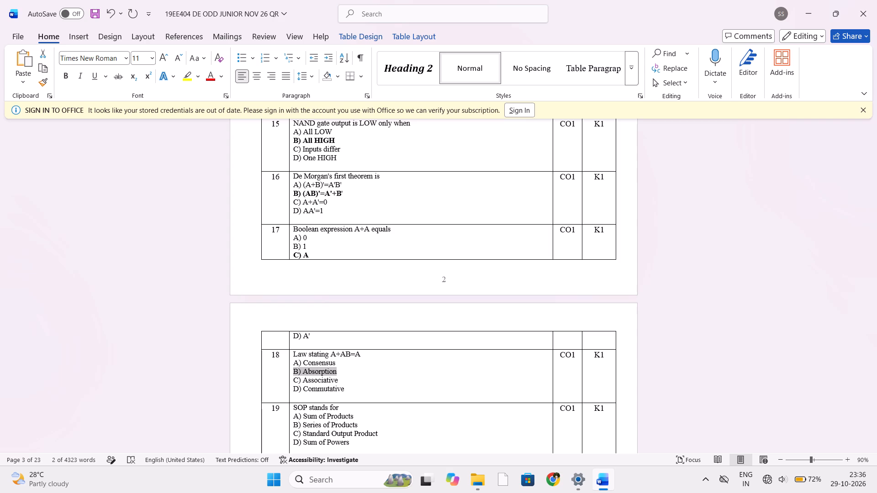
pyautogui.hotkey('ctrl', 'b')
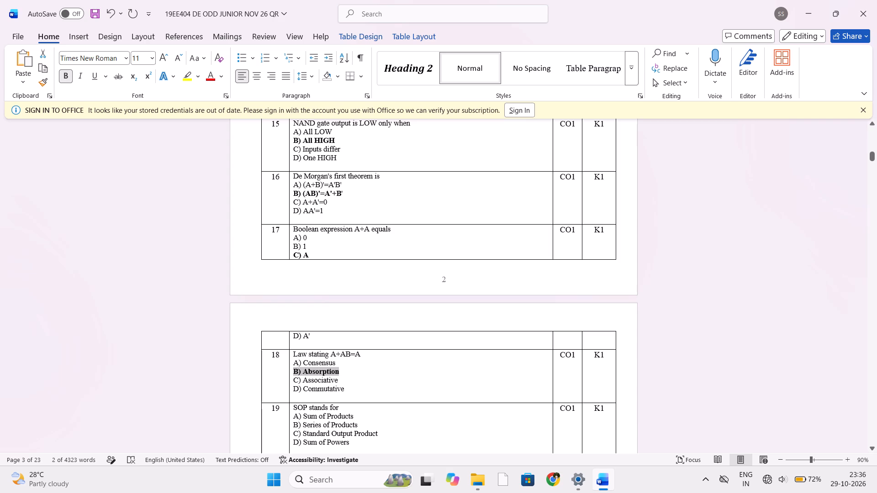
# Make option "A) Sum of Products" of question 19 on what SOP stands for bold.
pyautogui.scroll(-1, 275, 190)
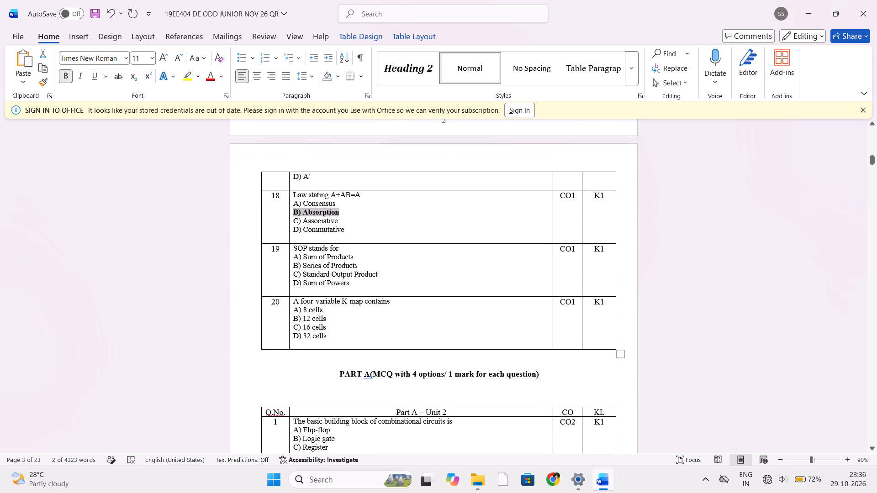
pyautogui.moveTo(296, 257); pyautogui.dragTo(353, 275)
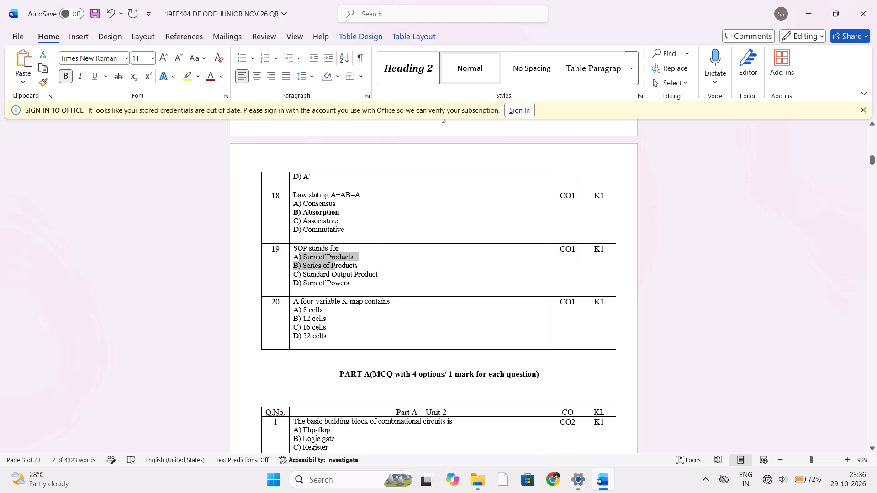
pyautogui.moveTo(353, 275); pyautogui.dragTo(348, 259)
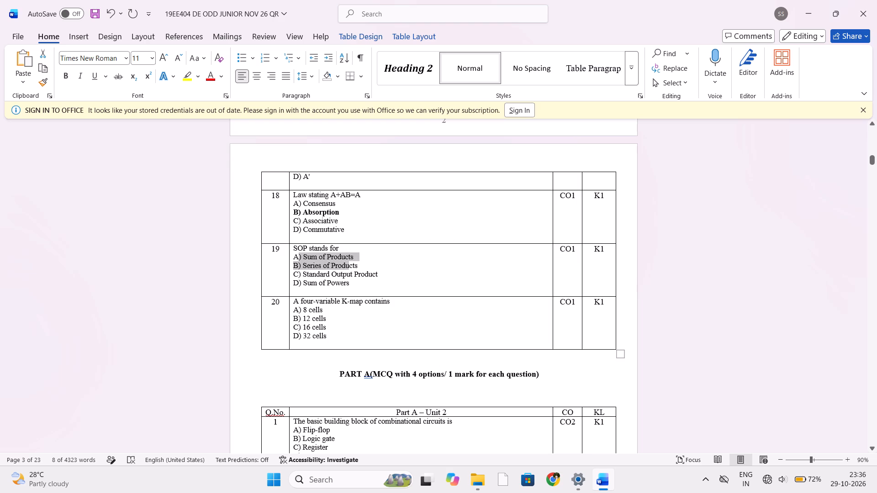
pyautogui.click(296, 254)
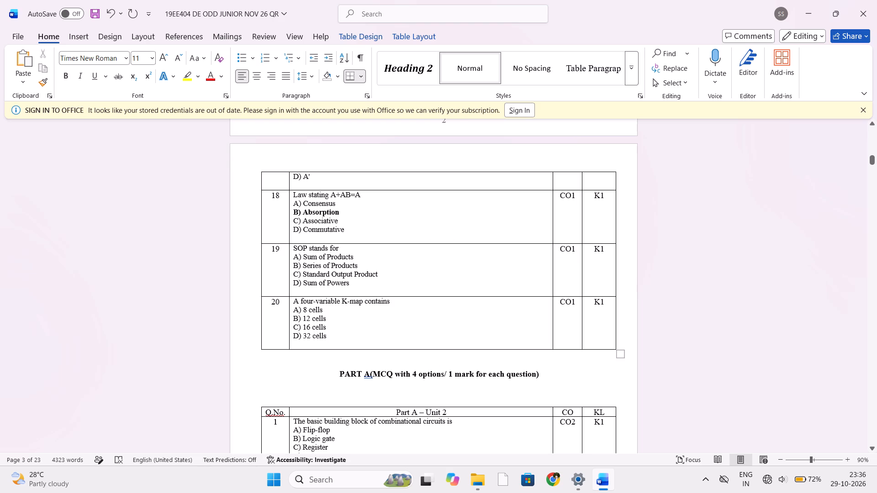
pyautogui.moveTo(296, 254); pyautogui.dragTo(345, 255)
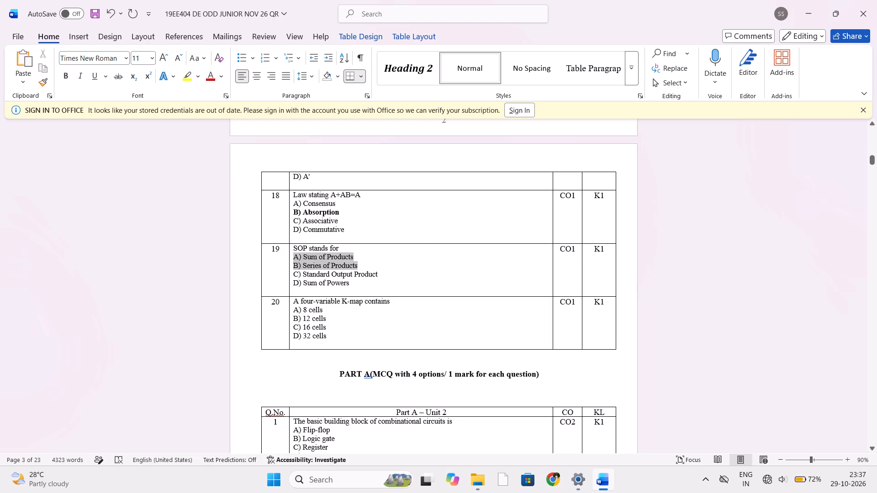
pyautogui.moveTo(345, 255); pyautogui.dragTo(346, 254)
pyautogui.hotkey('ctrl', 'b')
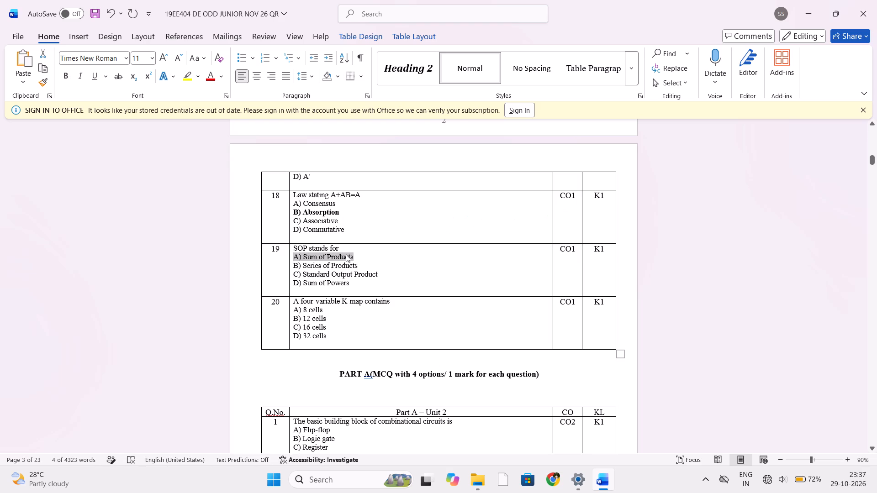
# Make option "C) 16 cells" of question 20 on the four-variable K-map bold.
pyautogui.click(347, 320)
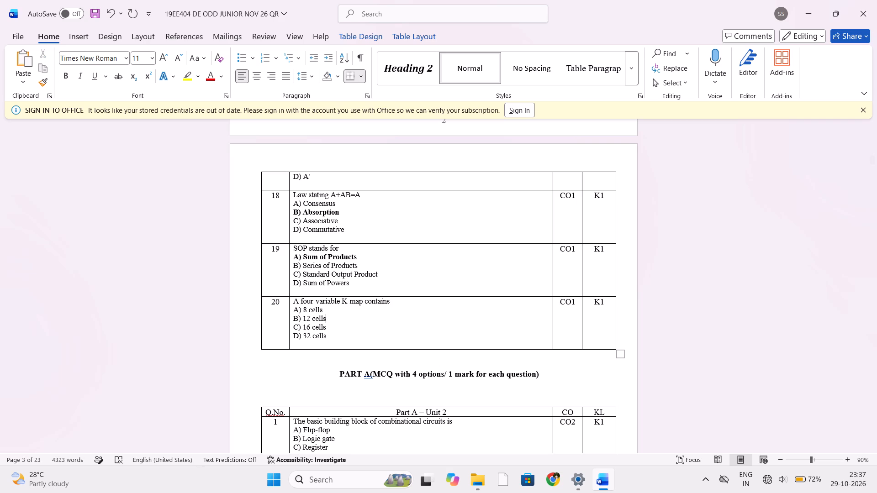
pyautogui.press('Down')
pyautogui.hotkey('shift', 'Left')
pyautogui.hotkey('shift', 'Left')
pyautogui.hotkey('shift', 'Left')
pyautogui.hotkey('shift', 'Left')
pyautogui.hotkey('shift', 'Left')
pyautogui.hotkey('shift', 'Left')
pyautogui.hotkey('shift', 'Left')
pyautogui.hotkey('shift', 'Left')
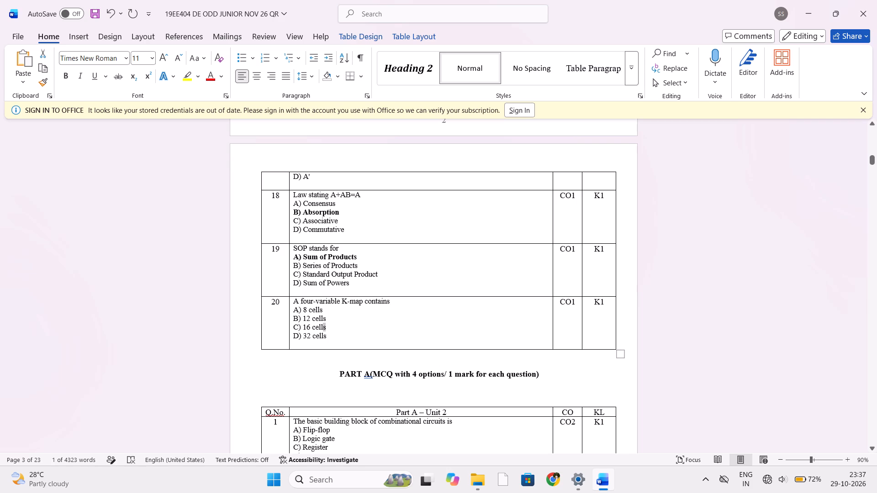
pyautogui.hotkey('shift', 'Left')
pyautogui.hotkey('shift', 'Left')
pyautogui.hotkey('shift', 'Left')
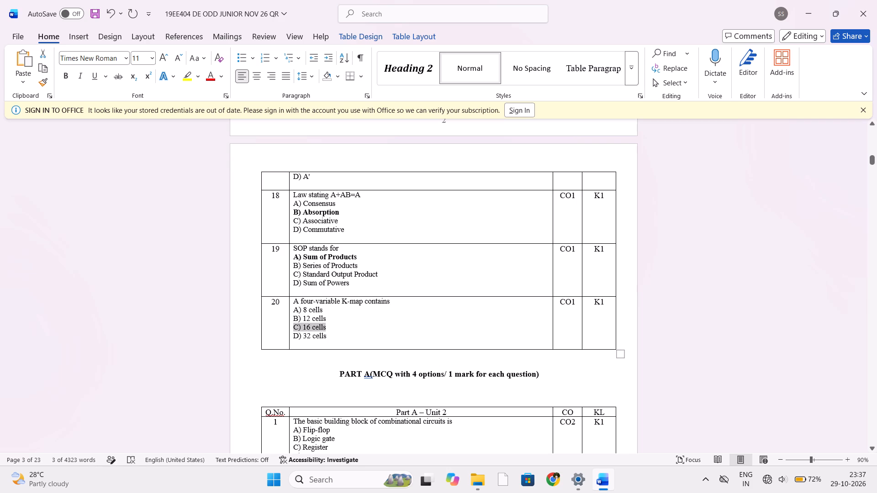
pyautogui.hotkey('ctrl', 'b')
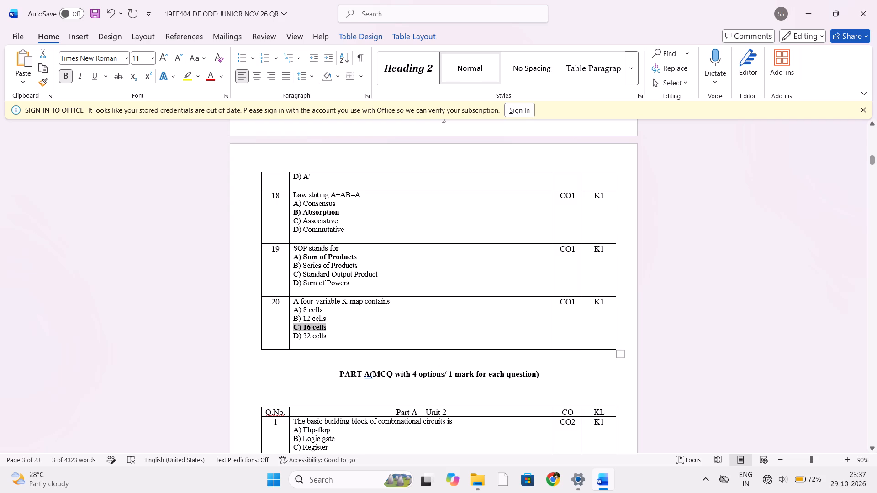
# Make option "B) Logic gate" of Unit 2 question 1 on the basic building block of combinational circuits bold.
pyautogui.scroll(-1, 725, 363)
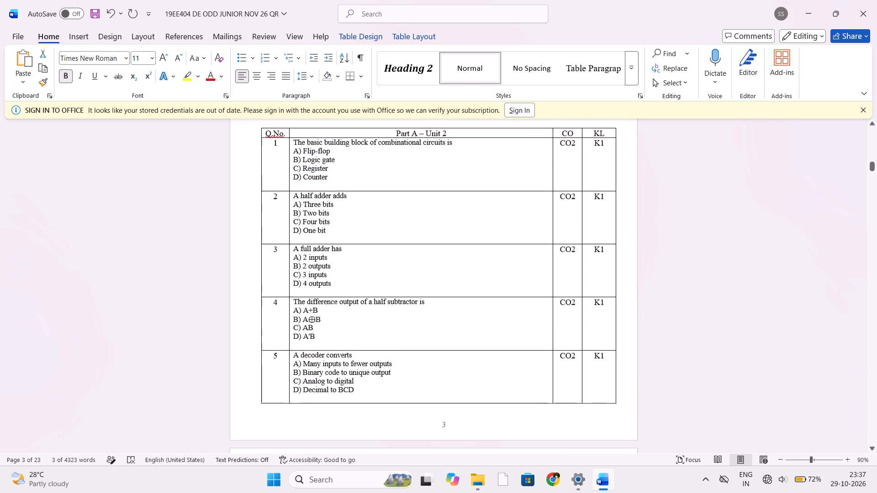
pyautogui.scroll(-1, 725, 363)
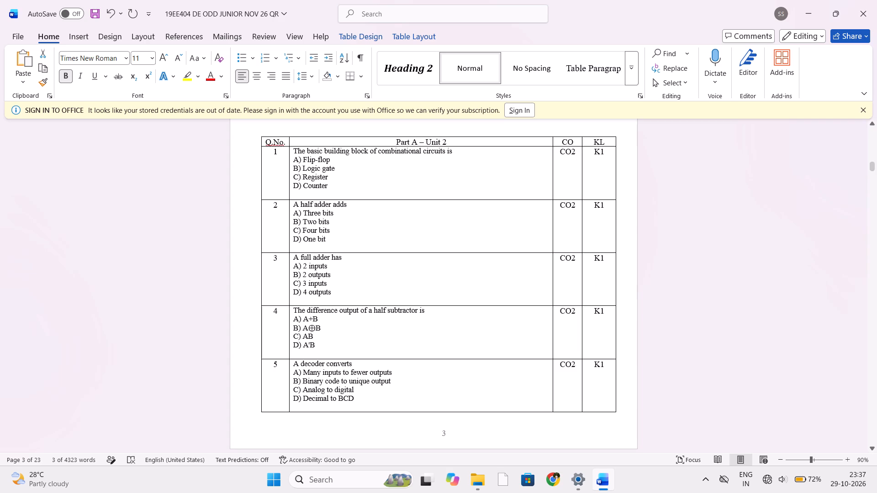
pyautogui.click(336, 168)
pyautogui.hotkey('shift', 'Left')
pyautogui.hotkey('shift', 'Left')
pyautogui.hotkey('shift', 'Left')
pyautogui.hotkey('shift', 'Left')
pyautogui.hotkey('shift', 'Left')
pyautogui.hotkey('shift', 'Left')
pyautogui.hotkey('shift', 'Left')
pyautogui.hotkey('shift', 'Left')
pyautogui.hotkey('shift', 'Left')
pyautogui.hotkey('shift', 'Left')
pyautogui.hotkey('shift', 'Left')
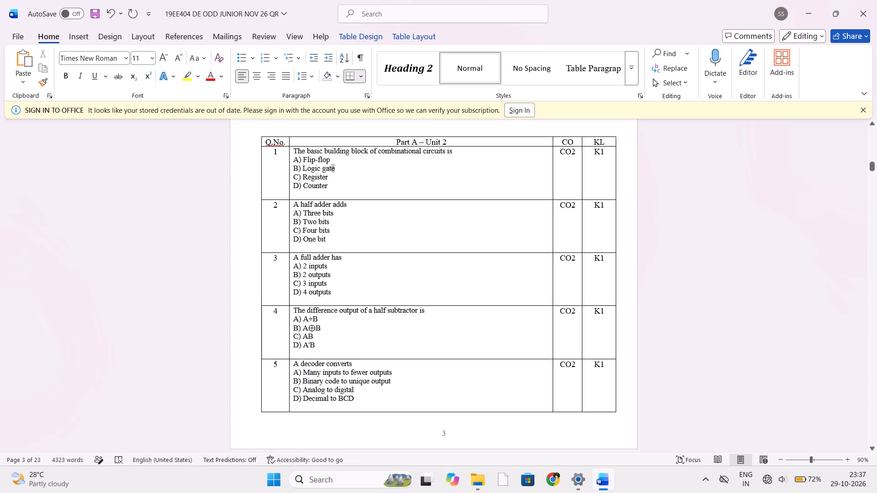
pyautogui.hotkey('shift', 'Left')
pyautogui.hotkey('shift', 'Left')
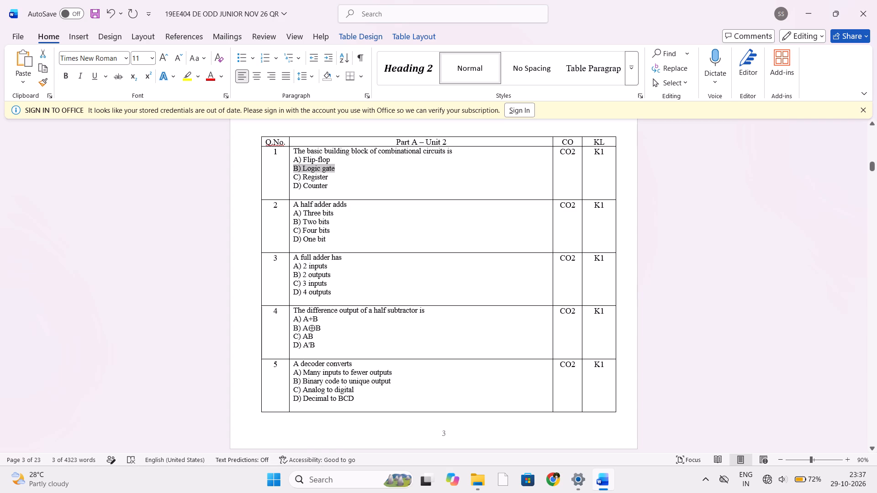
pyautogui.hotkey('ctrl', 'b')
# Make option "B) Two bits" of Unit 2 question 2 on what a half adder adds bold.
pyautogui.press('Down')
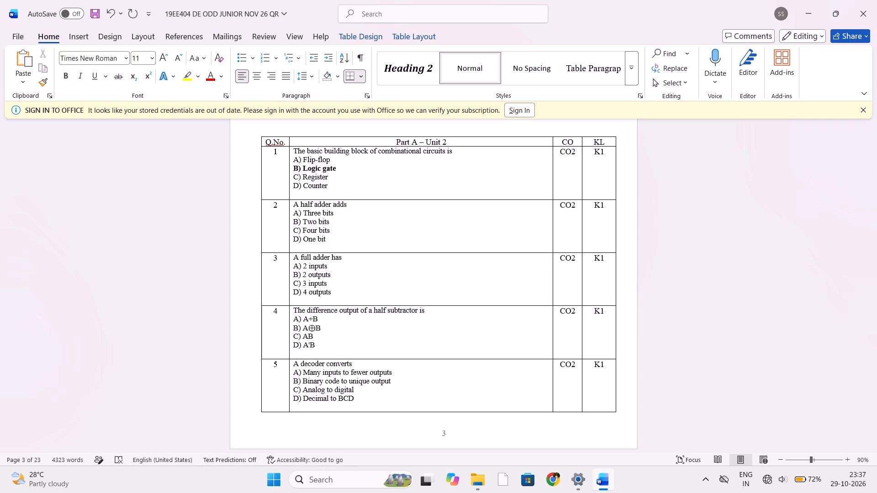
pyautogui.press('Down')
pyautogui.press('Down')
pyautogui.press('Down')
pyautogui.press('Down')
pyautogui.press('Down')
pyautogui.hotkey('shift', 'Left')
pyautogui.hotkey('shift', 'Left')
pyautogui.hotkey('shift', 'Left')
pyautogui.hotkey('shift', 'Left')
pyautogui.hotkey('shift', 'Left')
pyautogui.hotkey('shift', 'Left')
pyautogui.hotkey('shift', 'Left')
pyautogui.hotkey('shift', 'Left')
pyautogui.hotkey('shift', 'Left')
pyautogui.hotkey('shift', 'Left')
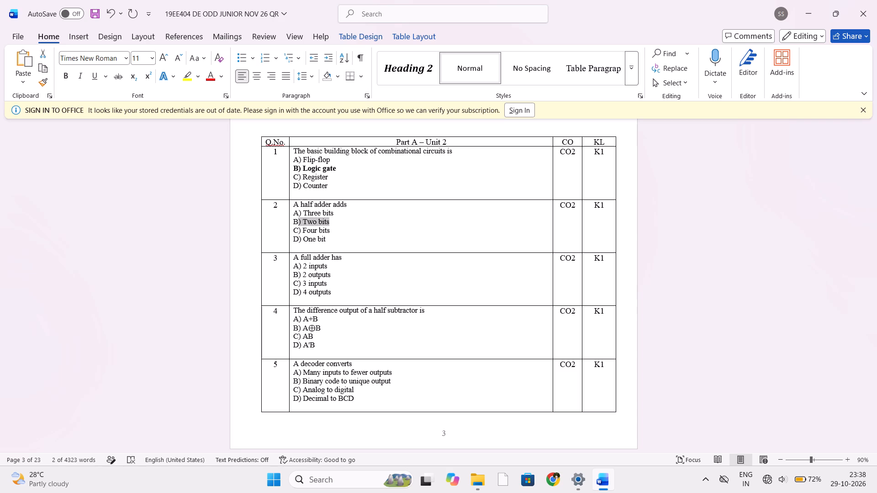
pyautogui.hotkey('shift', 'Left')
pyautogui.hotkey('ctrl', 'b')
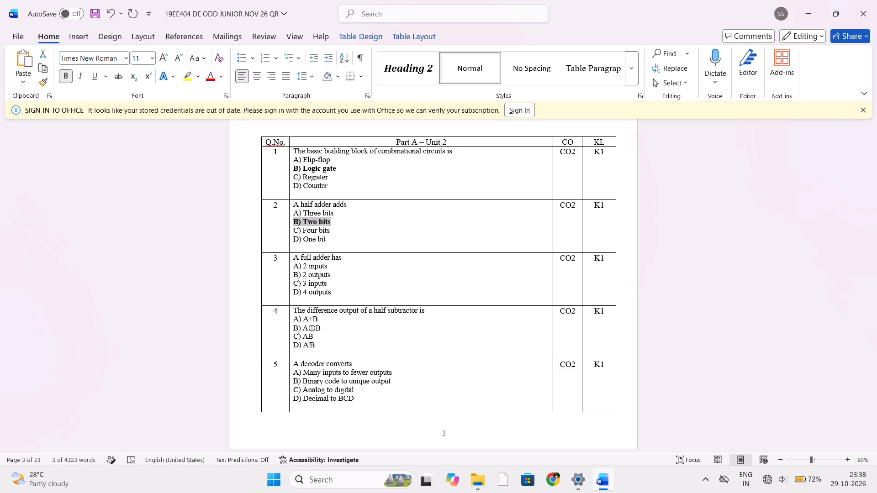
# Make option "B) 2 outputs" of Unit 2 question 3 on what a full adder has bold.
pyautogui.press('Down')
pyautogui.press('Down')
pyautogui.press('Down')
pyautogui.press('Down')
pyautogui.press('Down')
pyautogui.press('Down')
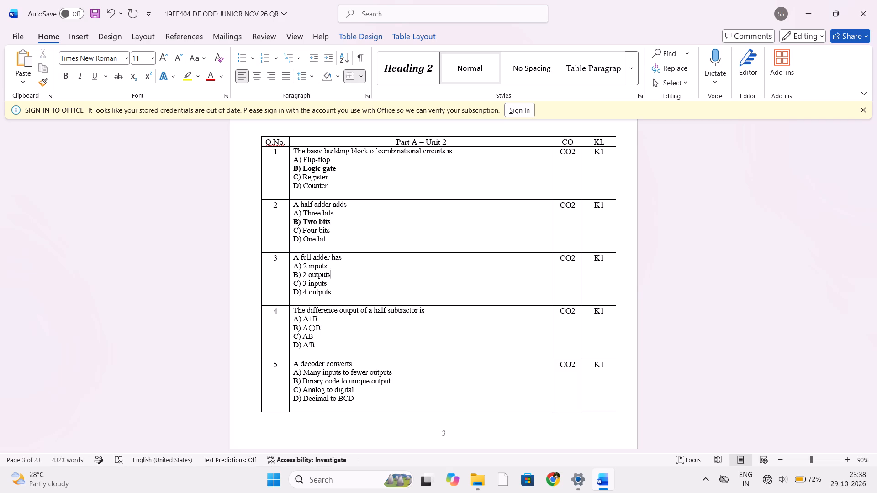
pyautogui.hotkey('shift', 'Left')
pyautogui.hotkey('shift', 'Left')
pyautogui.hotkey('shift', 'Left')
pyautogui.hotkey('shift', 'Left')
pyautogui.hotkey('shift', 'Left')
pyautogui.hotkey('shift', 'Left')
pyautogui.hotkey('shift', 'Left')
pyautogui.hotkey('shift', 'Left')
pyautogui.hotkey('shift', 'Left')
pyautogui.hotkey('shift', 'Left')
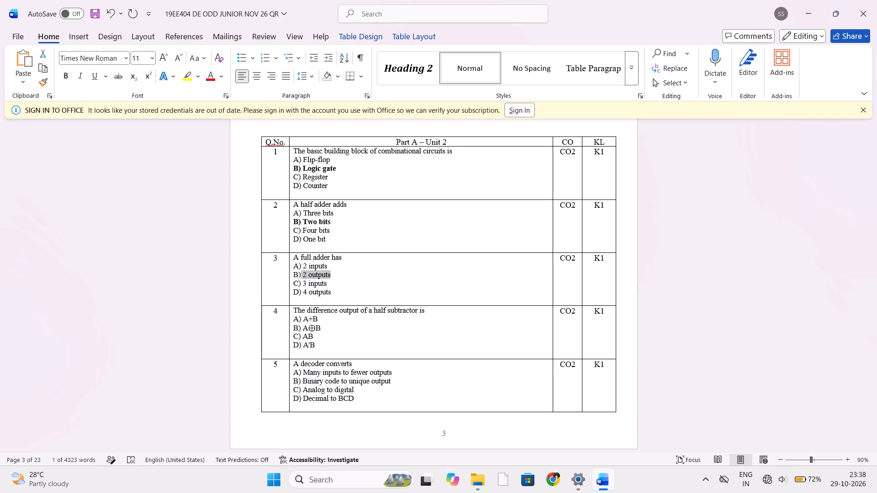
pyautogui.hotkey('shift', 'Left')
pyautogui.hotkey('shift', 'Left')
pyautogui.hotkey('ctrl', 'b')
# Make option "B) A⊕B" of Unit 2 question 4 on the difference output of a half subtractor bold.
pyautogui.press('Down')
pyautogui.press('Down')
pyautogui.press('Down')
pyautogui.press('Down')
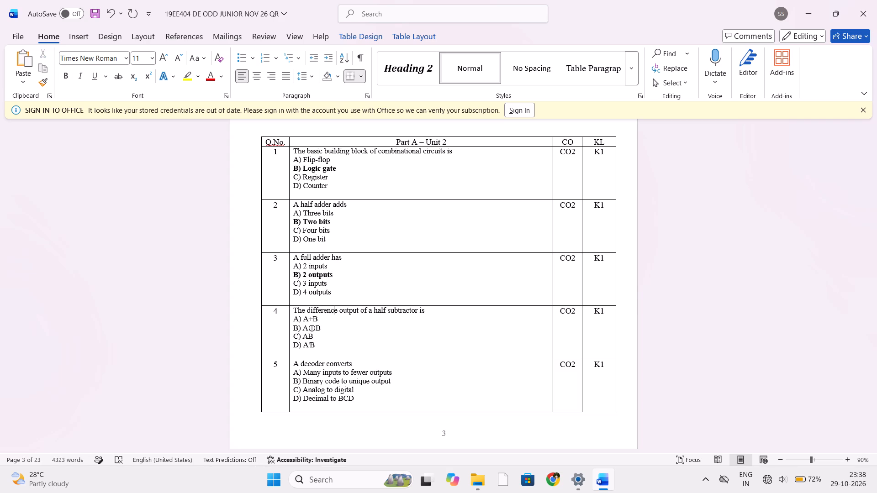
pyautogui.press('Down')
pyautogui.press('Down')
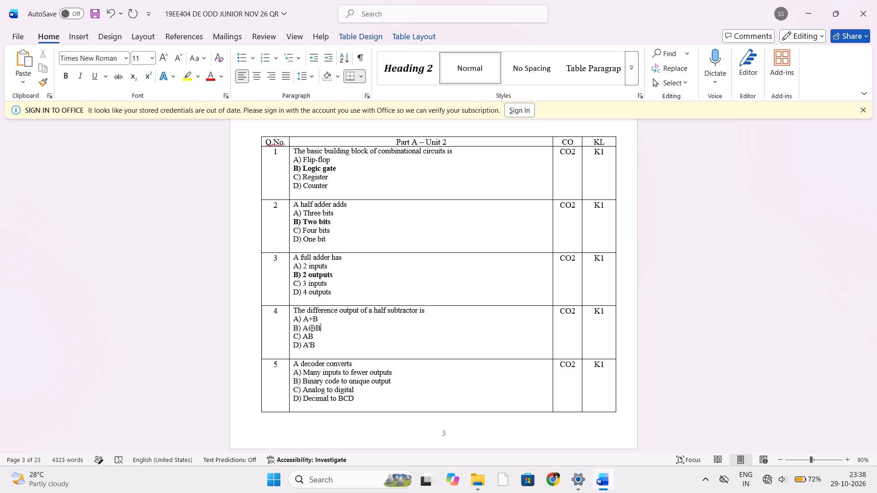
pyautogui.hotkey('shift', 'Left')
pyautogui.hotkey('shift', 'Left')
pyautogui.hotkey('shift', 'Left')
pyautogui.hotkey('shift', 'Left')
pyautogui.hotkey('shift', 'Left')
pyautogui.hotkey('shift', 'Left')
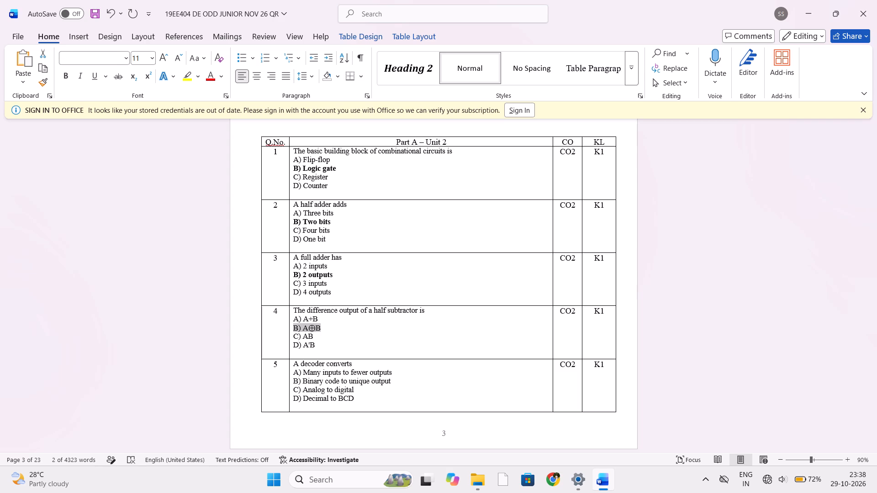
pyautogui.hotkey('ctrl', 'b')
# Make option "B) Binary code to unique output" of Unit 2 question 5 on what a decoder converts bold.
pyautogui.press('Down')
pyautogui.press('Down')
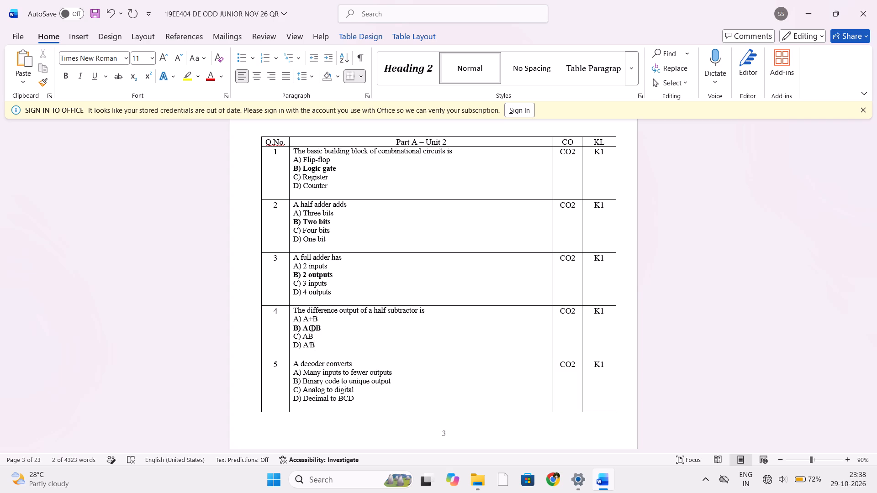
pyautogui.press('Down')
pyautogui.press('Down')
pyautogui.press('Down')
pyautogui.press('Down')
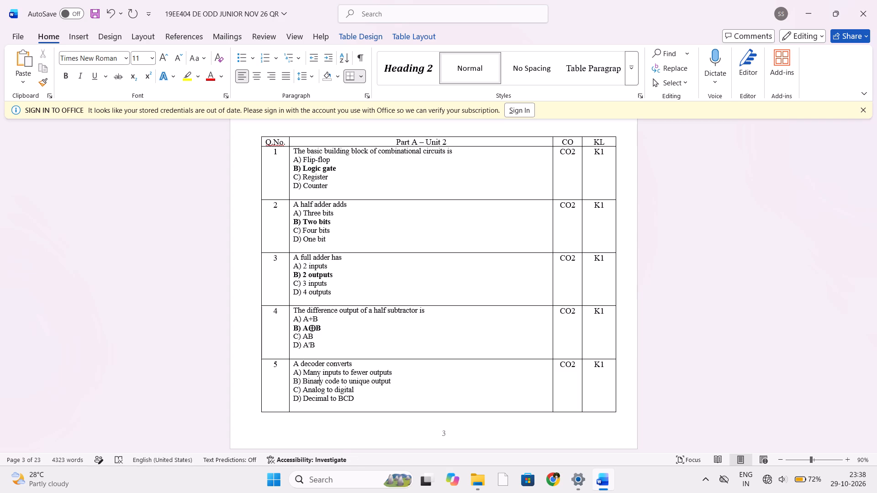
pyautogui.press('Right')
pyautogui.press('Right')
pyautogui.press('Right')
pyautogui.press('Right')
pyautogui.press('Right')
pyautogui.press('Right')
pyautogui.press('Right')
pyautogui.press('Right')
pyautogui.press('Right')
pyautogui.press('Right')
pyautogui.press('Right')
pyautogui.press('Right')
pyautogui.press('Right')
pyautogui.press('Right')
pyautogui.press('Right')
pyautogui.press('Right')
pyautogui.press('Right')
pyautogui.press('Right')
pyautogui.press('Right')
pyautogui.press('Right')
pyautogui.press('Right')
pyautogui.press('Right')
pyautogui.press('Right')
pyautogui.hotkey('shift', 'Left')
pyautogui.hotkey('shift', 'Left')
pyautogui.hotkey('shift', 'Left')
pyautogui.hotkey('shift', 'Left')
pyautogui.hotkey('shift', 'Left')
pyautogui.hotkey('shift', 'Left')
pyautogui.hotkey('shift', 'Left')
pyautogui.hotkey('shift', 'Left')
pyautogui.hotkey('shift', 'Left')
pyautogui.hotkey('shift', 'Left')
pyautogui.hotkey('shift', 'Left')
pyautogui.hotkey('shift', 'Left')
pyautogui.hotkey('shift', 'Left')
pyautogui.hotkey('shift', 'Left')
pyautogui.hotkey('shift', 'Left')
pyautogui.hotkey('shift', 'Left')
pyautogui.hotkey('shift', 'Left')
pyautogui.hotkey('shift', 'Left')
pyautogui.hotkey('shift', 'Left')
pyautogui.hotkey('shift', 'Left')
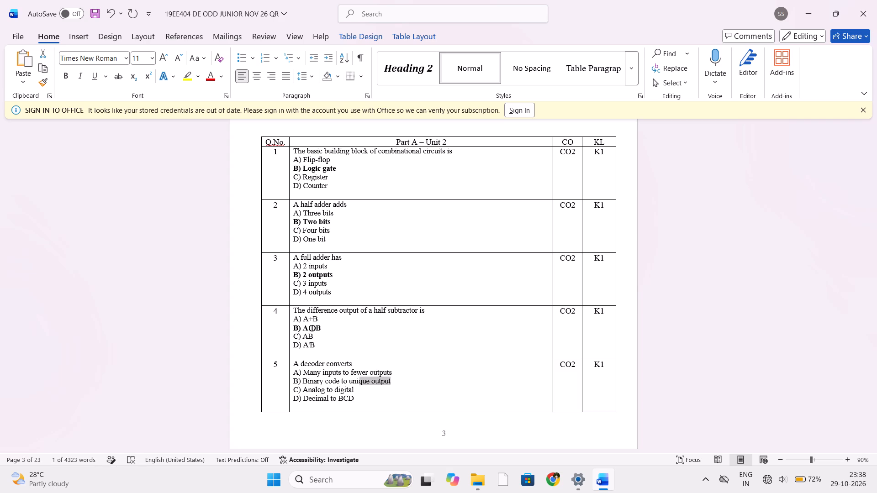
pyautogui.hotkey('shift', 'Left')
pyautogui.hotkey('shift', 'Left')
pyautogui.hotkey('shift', 'Left')
pyautogui.hotkey('shift', 'Left')
pyautogui.hotkey('shift', 'Left')
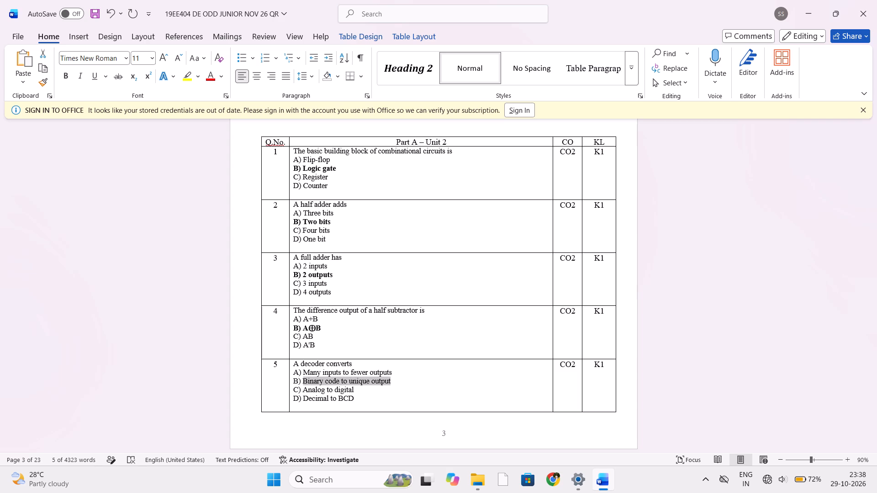
pyautogui.hotkey('shift', 'Left')
pyautogui.hotkey('shift', 'Left')
pyautogui.hotkey('shift', 'Left')
pyautogui.hotkey('ctrl', 'b')
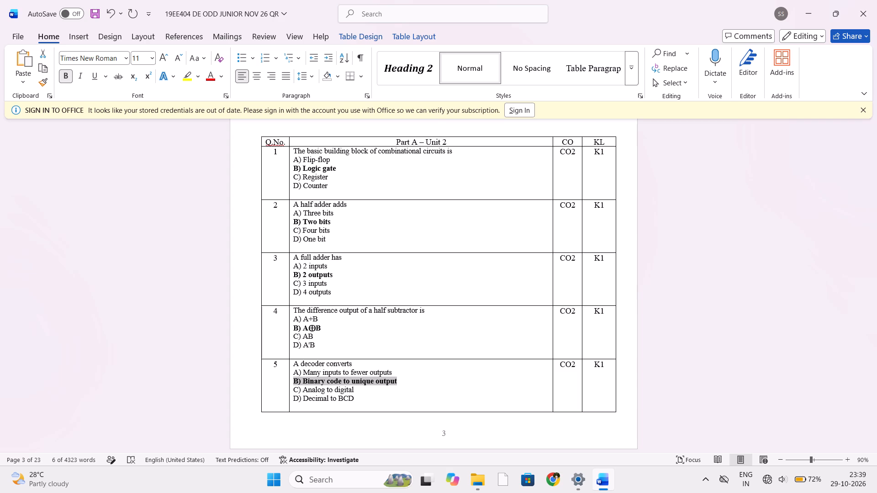
pyautogui.click(699, 259)
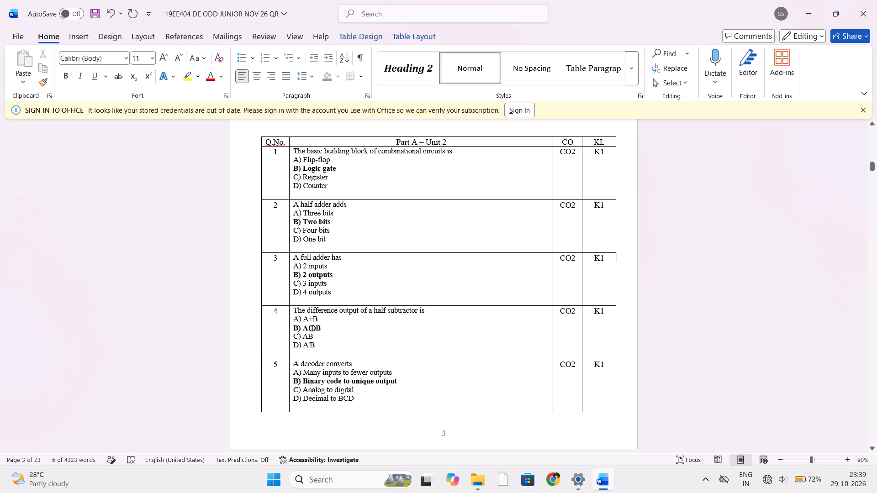
# Make option "B) 8 inputs" of Unit 2 question 6 on the 3-to-8 decoder bold.
pyautogui.scroll(-4, 699, 259)
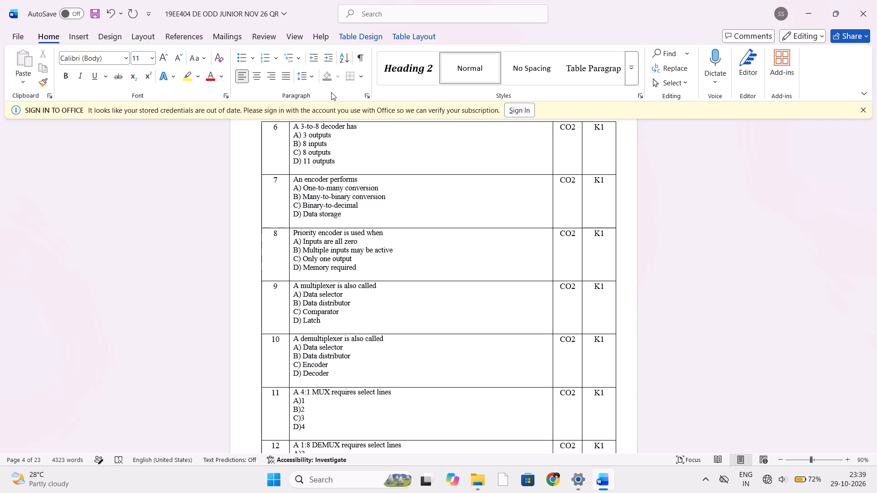
pyautogui.click(331, 146)
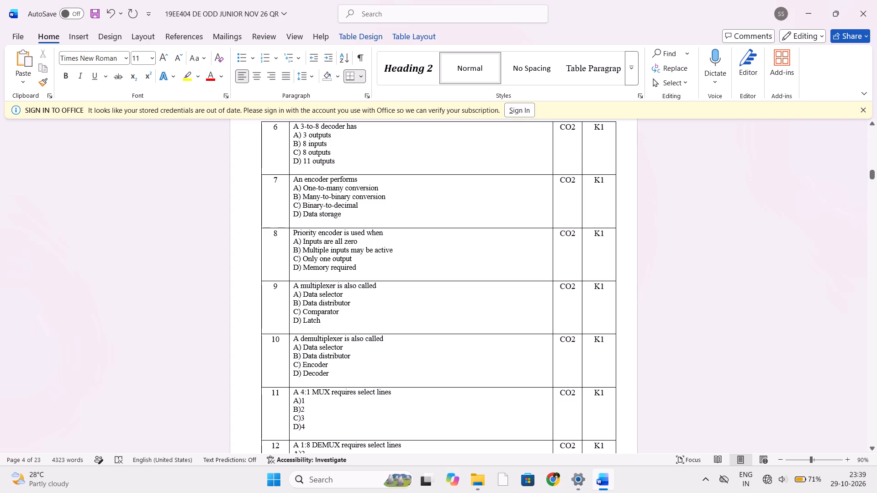
pyautogui.hotkey('shift', 'Left')
pyautogui.hotkey('shift', 'Left')
pyautogui.hotkey('shift', 'Left')
pyautogui.hotkey('shift', 'Left')
pyautogui.hotkey('shift', 'Left')
pyautogui.hotkey('shift', 'Left')
pyautogui.hotkey('shift', 'Left')
pyautogui.hotkey('shift', 'Left')
pyautogui.hotkey('shift', 'Left')
pyautogui.hotkey('shift', 'Left')
pyautogui.hotkey('shift', 'Left')
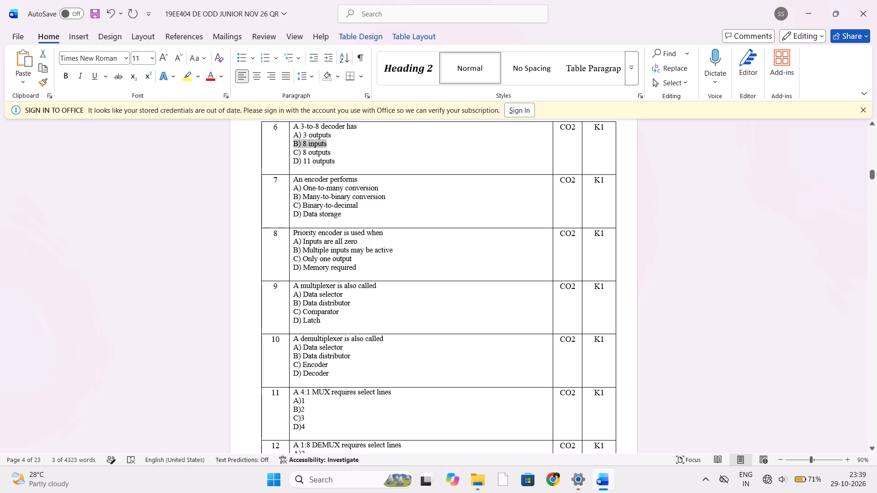
pyautogui.hotkey('ctrl', 'b')
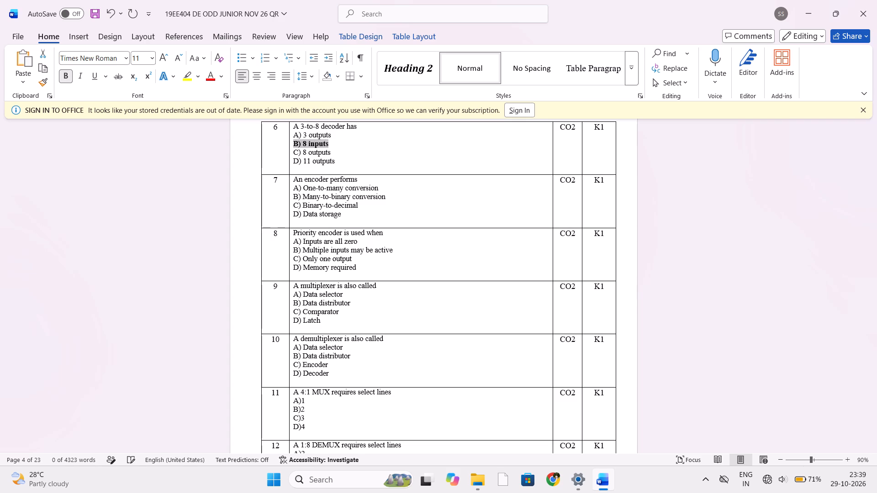
# Make option "B) Many-to-binary conversion" of Unit 2 question 7 on what an encoder performs bold.
pyautogui.press('Down')
pyautogui.press('Down')
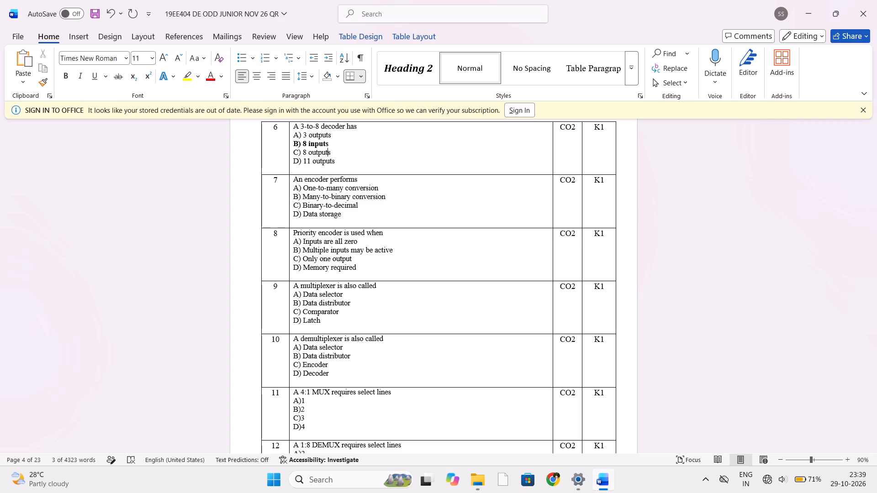
pyautogui.press('Down')
pyautogui.press('Down')
pyautogui.press('Down')
pyautogui.press('Down')
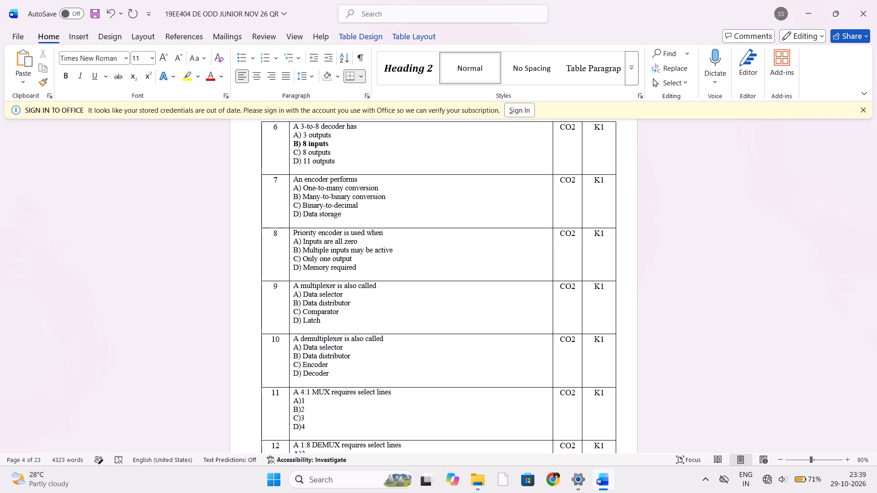
pyautogui.press('Right')
pyautogui.press('Right')
pyautogui.press('Right')
pyautogui.press('Right')
pyautogui.press('Right')
pyautogui.press('Right')
pyautogui.press('Right')
pyautogui.press('Right')
pyautogui.press('Right')
pyautogui.press('Right')
pyautogui.press('Right')
pyautogui.press('Right')
pyautogui.press('Right')
pyautogui.press('Right')
pyautogui.press('Right')
pyautogui.press('Right')
pyautogui.press('Right')
pyautogui.press('Right')
pyautogui.hotkey('shift', 'Left')
pyautogui.hotkey('shift', 'Left')
pyautogui.hotkey('shift', 'Left')
pyautogui.hotkey('shift', 'Left')
pyautogui.hotkey('shift', 'Left')
pyautogui.hotkey('shift', 'Left')
pyautogui.hotkey('shift', 'Left')
pyautogui.hotkey('shift', 'Left')
pyautogui.hotkey('shift', 'Left')
pyautogui.hotkey('shift', 'Left')
pyautogui.hotkey('shift', 'Left')
pyautogui.hotkey('shift', 'Left')
pyautogui.hotkey('shift', 'Left')
pyautogui.hotkey('shift', 'Left')
pyautogui.hotkey('shift', 'Left')
pyautogui.hotkey('shift', 'Left')
pyautogui.hotkey('shift', 'Left')
pyautogui.hotkey('shift', 'Left')
pyautogui.hotkey('shift', 'Left')
pyautogui.hotkey('shift', 'Left')
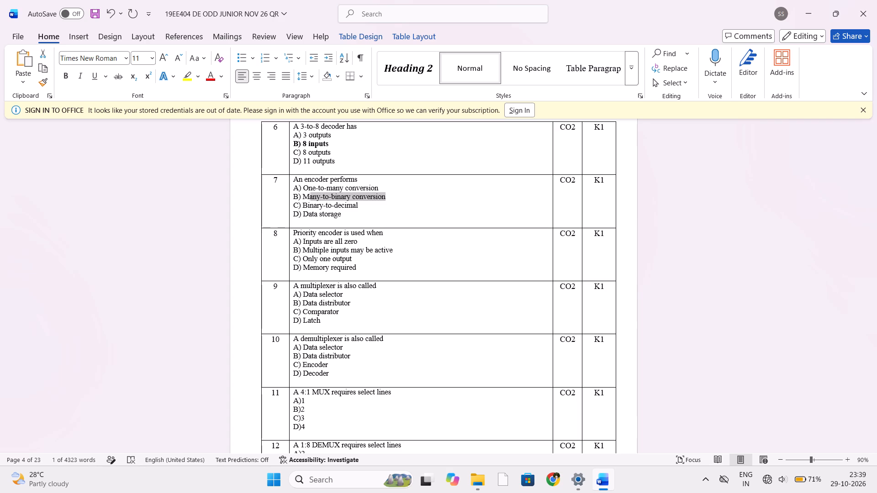
pyautogui.hotkey('shift', 'Left')
pyautogui.hotkey('shift', 'Left')
pyautogui.hotkey('shift', 'Left')
pyautogui.hotkey('shift', 'Left')
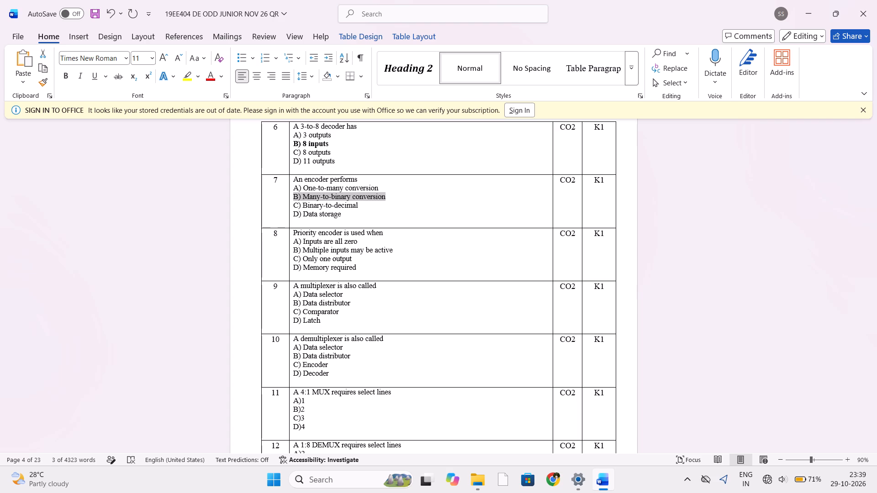
pyautogui.hotkey('ctrl', 'b')
# Make option "B) Multiple inputs may be active" of Unit 2 question 8 on when a priority encoder is used bold.
pyautogui.press('Down')
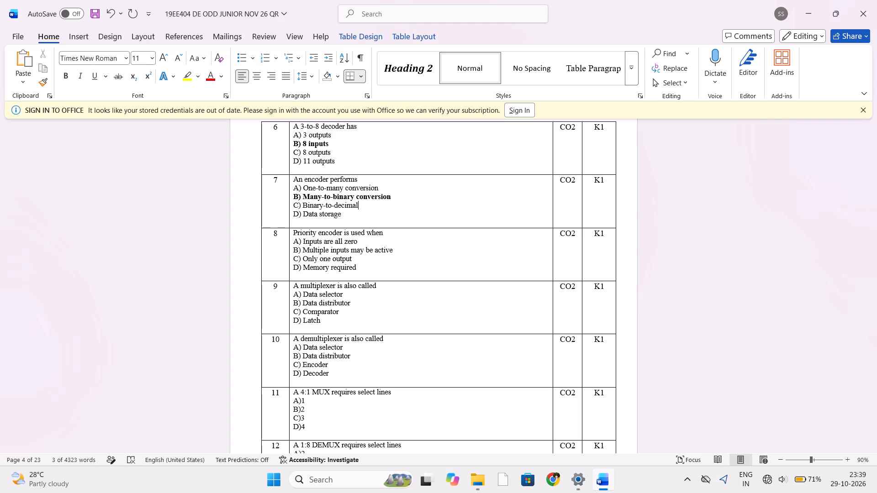
pyautogui.press('Down')
pyautogui.press('Down')
pyautogui.press('Down')
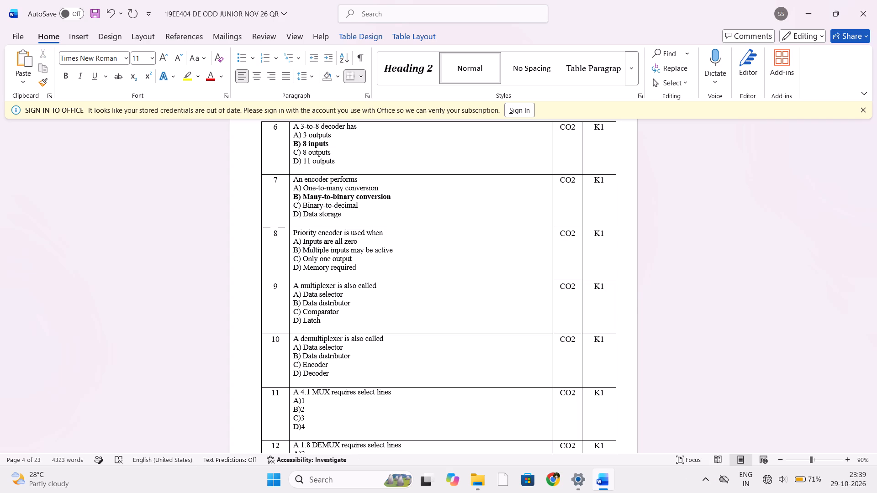
pyautogui.press('Down')
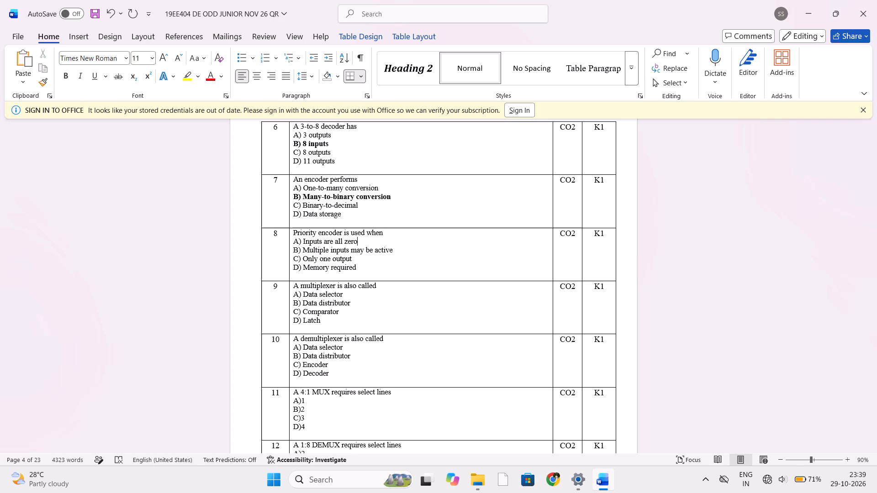
pyautogui.press('Down')
pyautogui.hotkey('shift', 'Left')
pyautogui.hotkey('shift', 'Left')
pyautogui.hotkey('shift', 'Left')
pyautogui.hotkey('shift', 'Left')
pyautogui.hotkey('shift', 'Left')
pyautogui.hotkey('shift', 'Left')
pyautogui.hotkey('shift', 'Left')
pyautogui.hotkey('shift', 'Left')
pyautogui.hotkey('shift', 'Left')
pyautogui.hotkey('shift', 'Left')
pyautogui.hotkey('shift', 'Left')
pyautogui.hotkey('shift', 'Left')
pyautogui.hotkey('shift', 'Left')
pyautogui.hotkey('shift', 'Left')
pyautogui.hotkey('shift', 'Left')
pyautogui.hotkey('shift', 'Left')
pyautogui.hotkey('shift', 'Left')
pyautogui.hotkey('shift', 'Left')
pyautogui.hotkey('shift', 'Left')
pyautogui.hotkey('shift', 'Left')
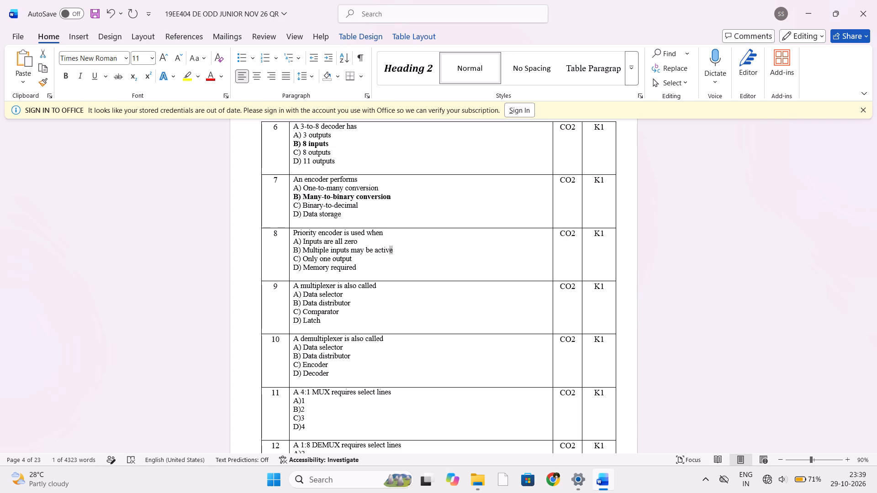
pyautogui.hotkey('shift', 'Left')
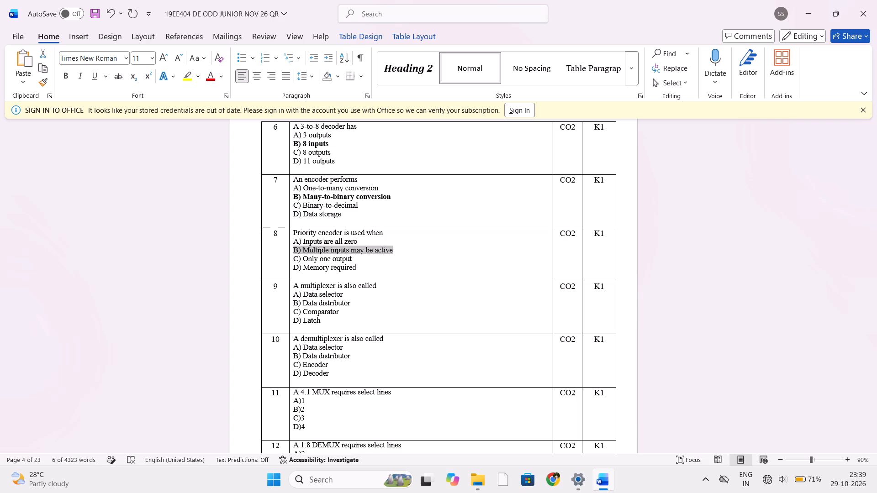
pyautogui.hotkey('ctrl', 'b')
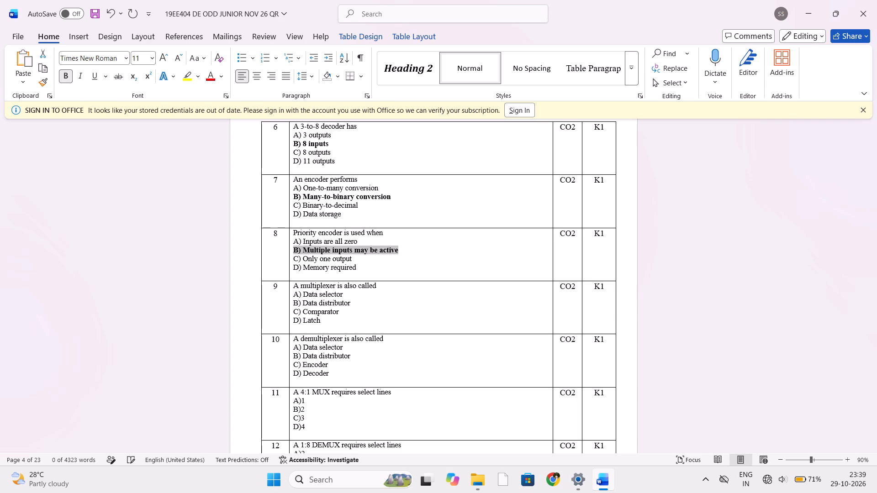
# Make option "A) Data selector" of Unit 2 question 9 on the other name of a multiplexer bold.
pyautogui.press('Down')
pyautogui.press('Down')
pyautogui.press('Down')
pyautogui.press('Down')
pyautogui.press('Down')
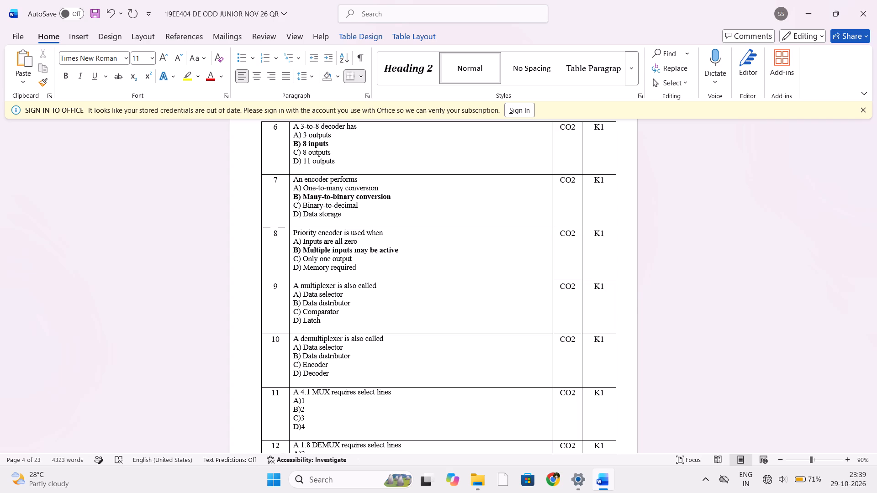
pyautogui.press('Down')
pyautogui.press('Up')
pyautogui.hotkey('shift', 'Left')
pyautogui.hotkey('shift', 'Left')
pyautogui.hotkey('shift', 'Left')
pyautogui.hotkey('shift', 'Left')
pyautogui.hotkey('shift', 'Left')
pyautogui.hotkey('shift', 'Left')
pyautogui.hotkey('shift', 'Left')
pyautogui.hotkey('shift', 'Left')
pyautogui.hotkey('shift', 'Left')
pyautogui.hotkey('shift', 'Left')
pyautogui.hotkey('shift', 'Left')
pyautogui.hotkey('shift', 'Left')
pyautogui.hotkey('shift', 'Left')
pyautogui.hotkey('shift', 'Left')
pyautogui.hotkey('shift', 'Left')
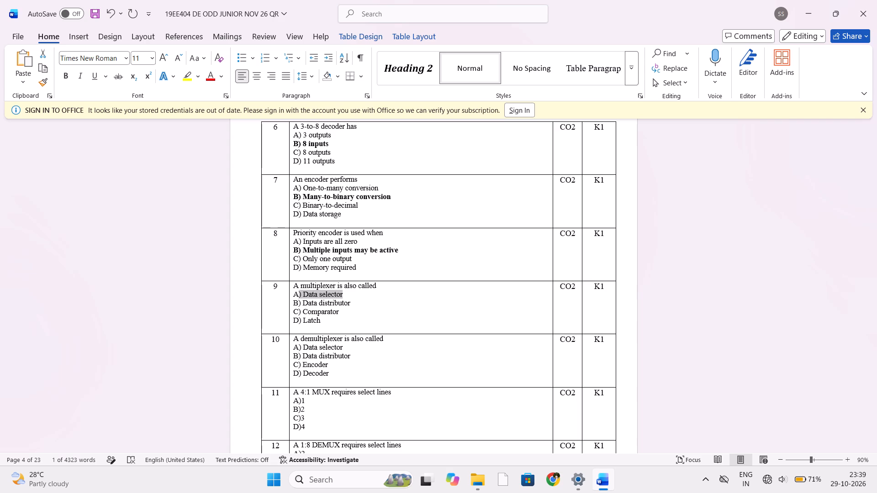
pyautogui.hotkey('shift', 'Left')
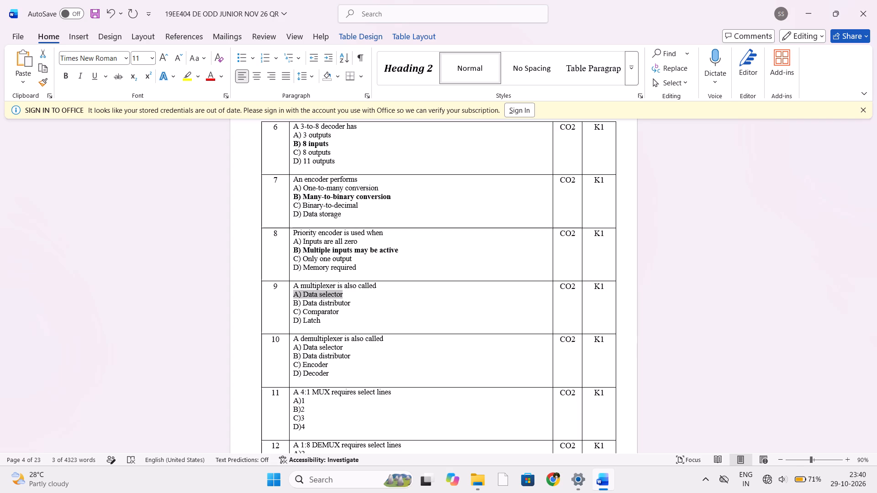
pyautogui.hotkey('ctrl', 'b')
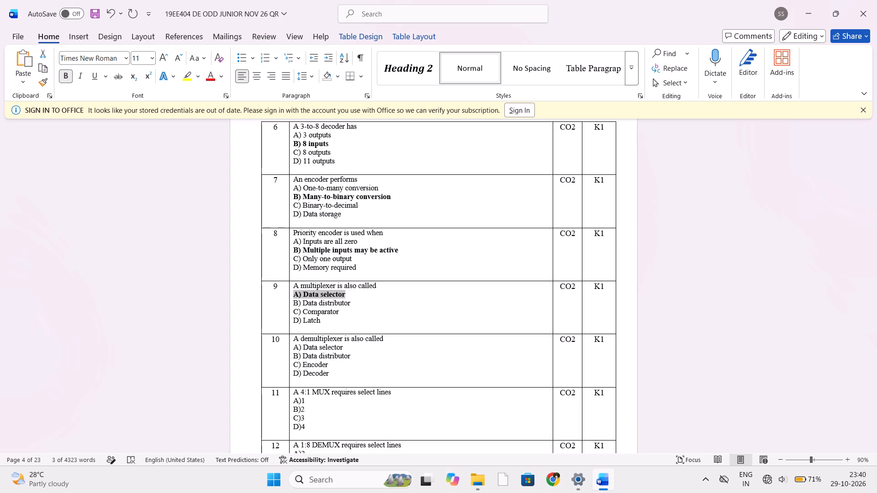
# Make option "B) Data distributor" of Unit 2 question 10 on the other name of a demultiplexer bold.
pyautogui.press('Down')
pyautogui.press('Down')
pyautogui.press('Down')
pyautogui.press('Down')
pyautogui.press('Down')
pyautogui.press('Down')
pyautogui.press('Down')
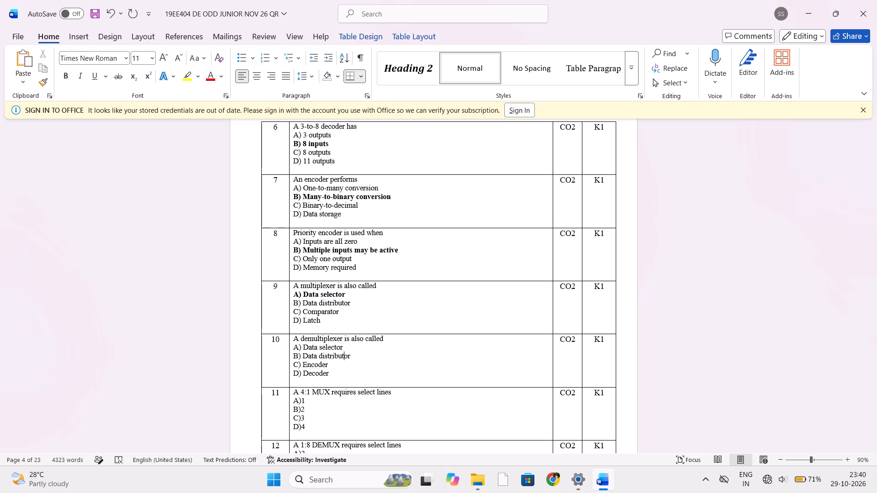
pyautogui.press('Right')
pyautogui.press('Right')
pyautogui.hotkey('shift', 'Left')
pyautogui.hotkey('shift', 'Left')
pyautogui.hotkey('shift', 'Left')
pyautogui.hotkey('shift', 'Left')
pyautogui.hotkey('shift', 'Left')
pyautogui.hotkey('shift', 'Left')
pyautogui.hotkey('shift', 'Left')
pyautogui.hotkey('shift', 'Left')
pyautogui.hotkey('shift', 'Left')
pyautogui.hotkey('shift', 'Left')
pyautogui.hotkey('shift', 'Left')
pyautogui.hotkey('shift', 'Left')
pyautogui.hotkey('shift', 'Left')
pyautogui.hotkey('shift', 'Left')
pyautogui.hotkey('shift', 'Left')
pyautogui.hotkey('shift', 'Left')
pyautogui.hotkey('shift', 'Left')
pyautogui.hotkey('shift', 'Left')
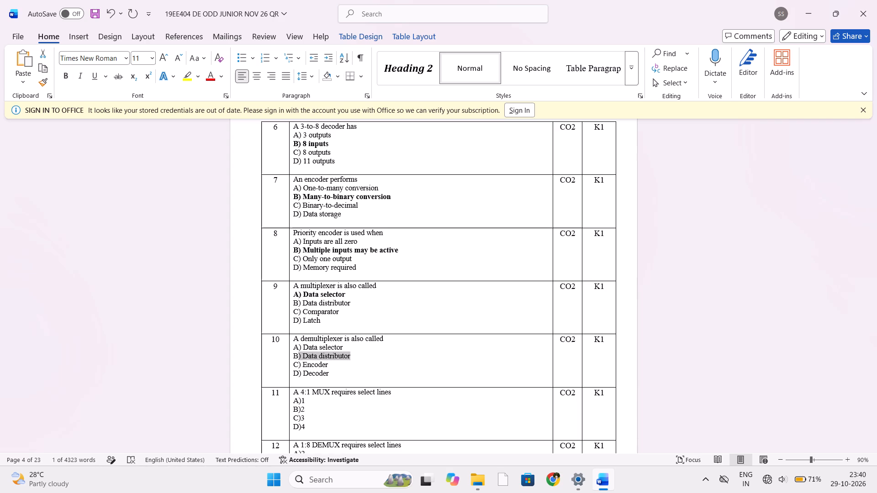
pyautogui.hotkey('shift', 'Left')
pyautogui.hotkey('ctrl', 'b')
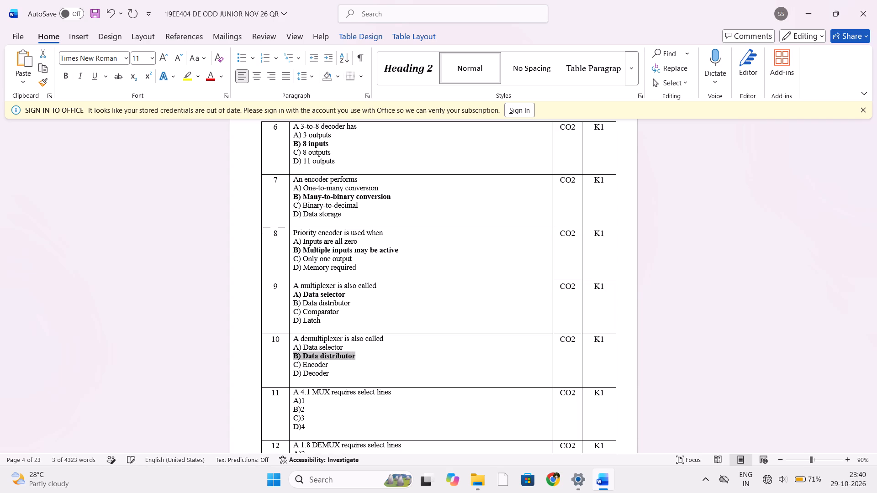
# Make option "B)2" of Unit 2 question 11 on the select lines of a 4:1 MUX bold.
pyautogui.press('Down')
pyautogui.press('Down')
pyautogui.press('Down')
pyautogui.press('Down')
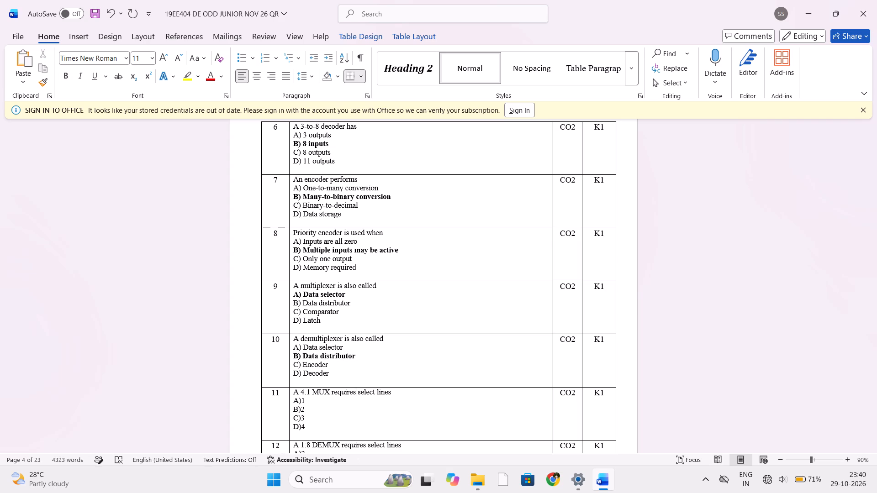
pyautogui.press('Down')
pyautogui.press('Down')
pyautogui.hotkey('shift', 'Left')
pyautogui.hotkey('shift', 'Left')
pyautogui.hotkey('shift', 'Left')
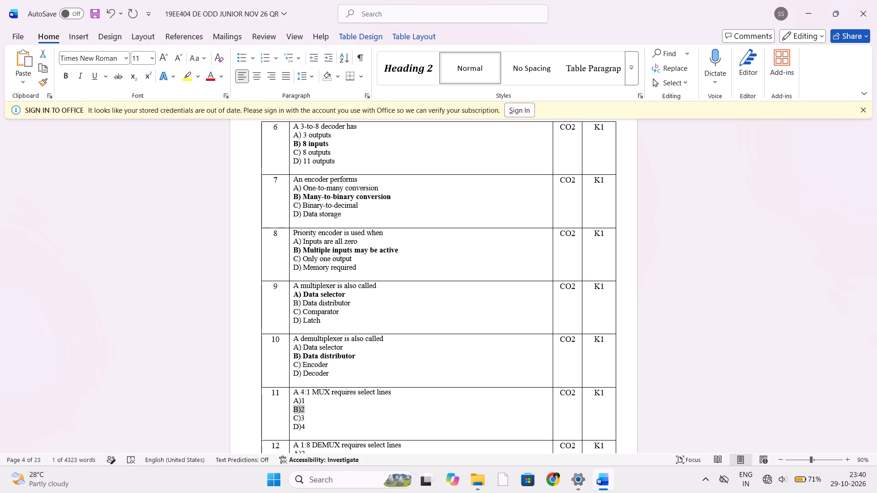
pyautogui.hotkey('ctrl', 'b')
# Make option "B)3" of Unit 2 question 12 on the select lines of a 1:8 DEMUX bold.
pyautogui.press('Down')
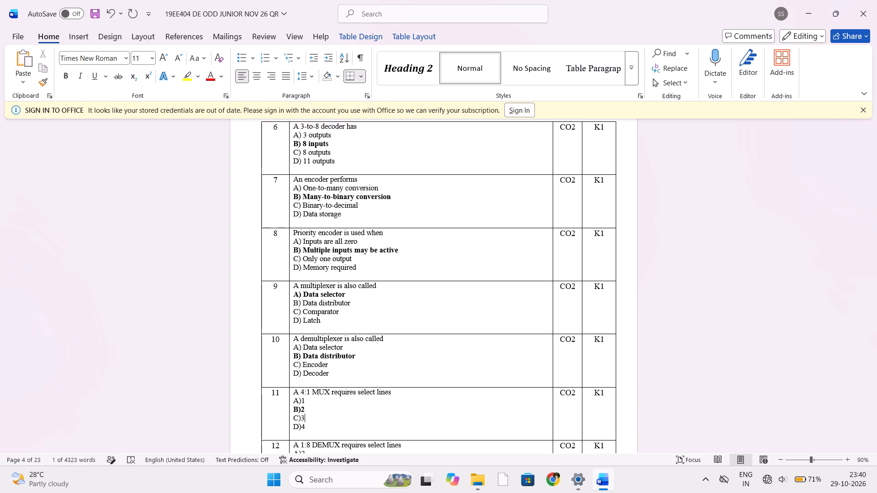
pyautogui.press('Down')
pyautogui.press('Down')
pyautogui.press('Down')
pyautogui.press('Down')
pyautogui.press('Down')
pyautogui.press('Down')
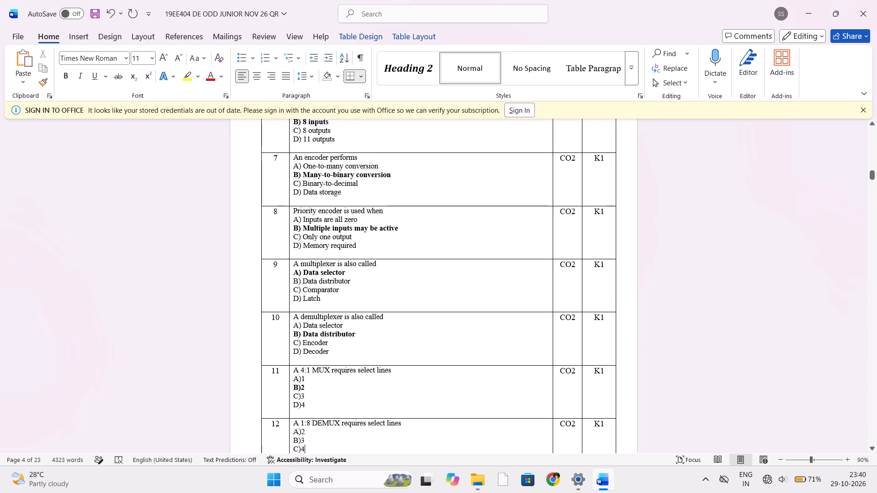
pyautogui.press('Up')
pyautogui.hotkey('shift', 'Left')
pyautogui.hotkey('shift', 'Left')
pyautogui.hotkey('shift', 'Left')
pyautogui.hotkey('shift', 'Left')
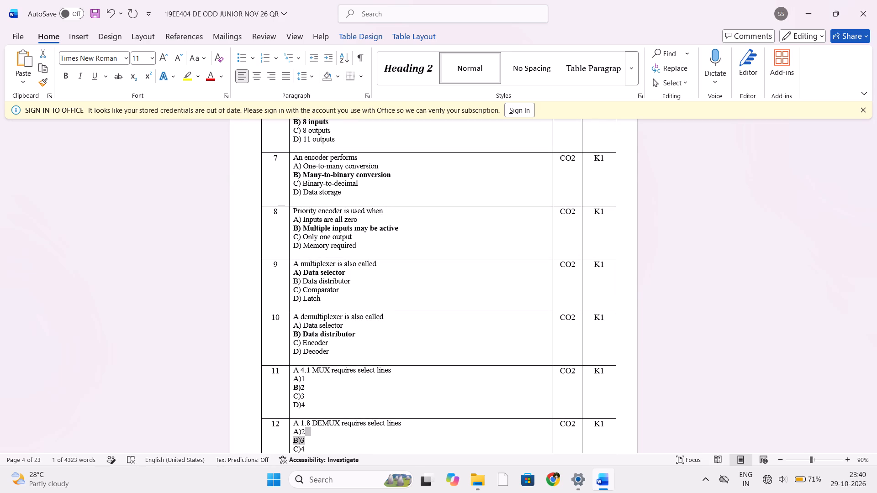
pyautogui.hotkey('shift', 'Right')
pyautogui.hotkey('ctrl', 'b')
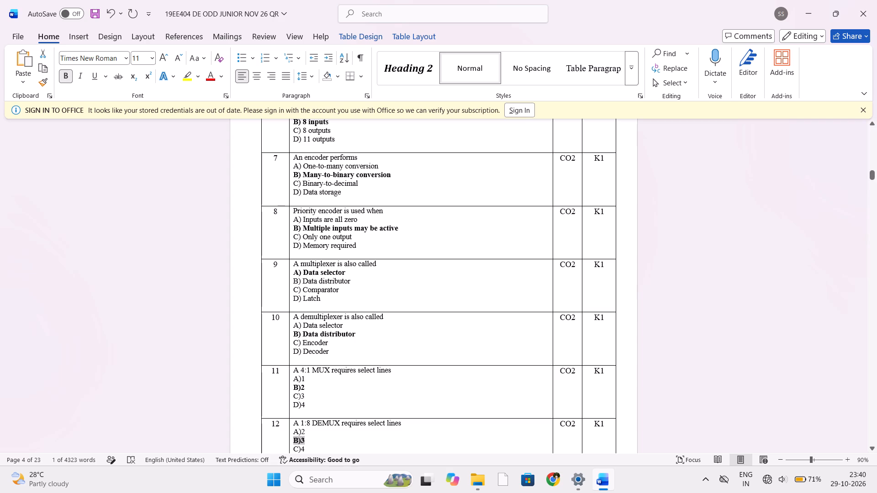
# Make option "B)Convert one code to another" of Unit 2 question 13 on the use of code converters bold.
pyautogui.scroll(-2, 566, 311)
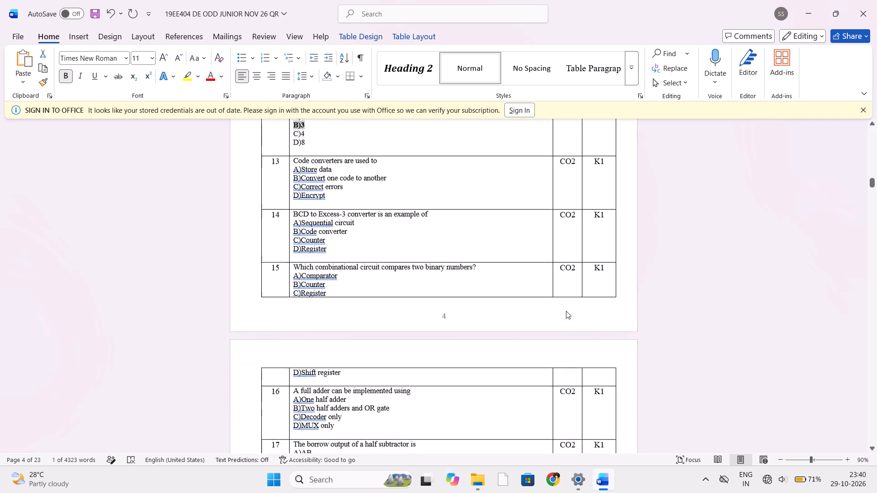
pyautogui.scroll(-3, 566, 311)
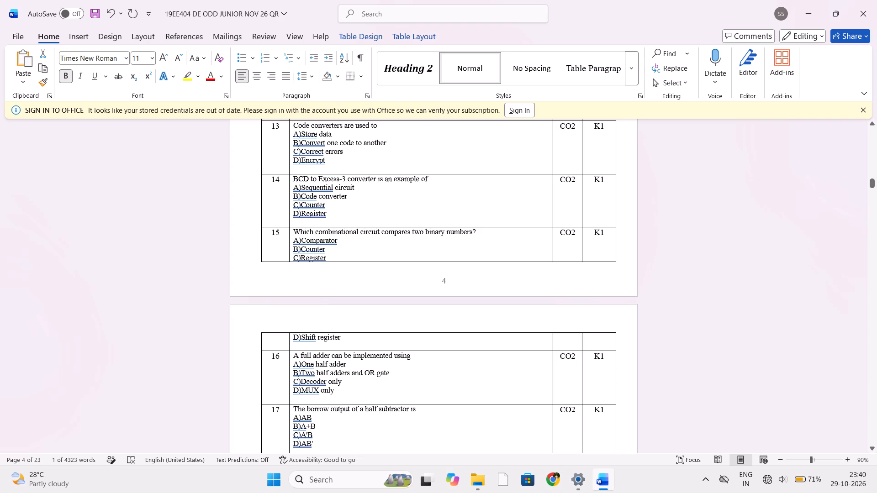
pyautogui.click(388, 143)
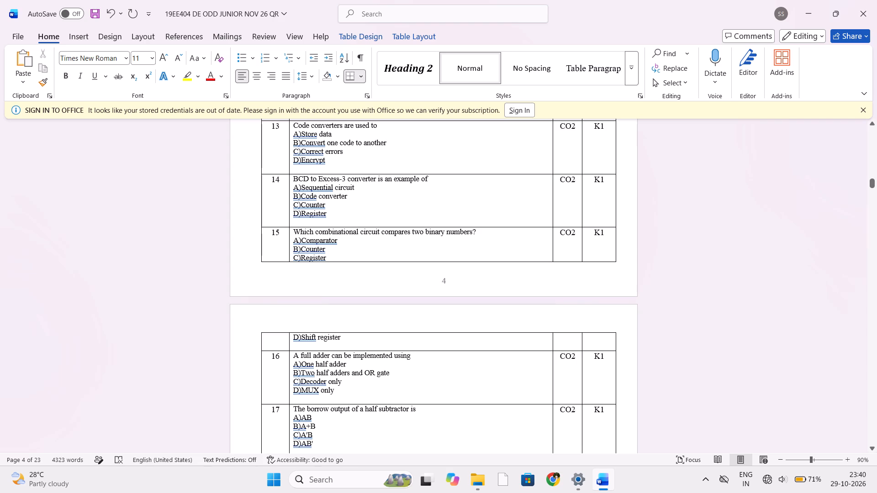
pyautogui.hotkey('shift', 'Left')
pyautogui.hotkey('shift', 'Left')
pyautogui.hotkey('shift', 'Left')
pyautogui.hotkey('shift', 'Left')
pyautogui.hotkey('shift', 'Left')
pyautogui.hotkey('shift', 'Left')
pyautogui.hotkey('shift', 'Left')
pyautogui.hotkey('shift', 'Left')
pyautogui.hotkey('shift', 'Left')
pyautogui.hotkey('shift', 'Left')
pyautogui.hotkey('shift', 'Left')
pyautogui.hotkey('shift', 'Left')
pyautogui.hotkey('shift', 'Left')
pyautogui.hotkey('shift', 'Left')
pyautogui.hotkey('shift', 'Left')
pyautogui.hotkey('shift', 'Left')
pyautogui.hotkey('shift', 'Left')
pyautogui.hotkey('shift', 'Left')
pyautogui.hotkey('shift', 'Left')
pyautogui.hotkey('shift', 'Left')
pyautogui.hotkey('shift', 'Left')
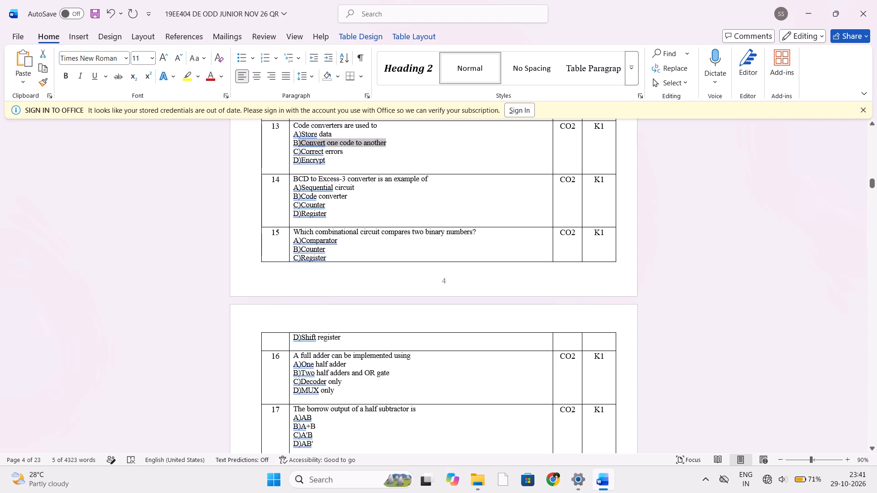
pyautogui.hotkey('shift', 'Left')
pyautogui.hotkey('ctrl', 'b')
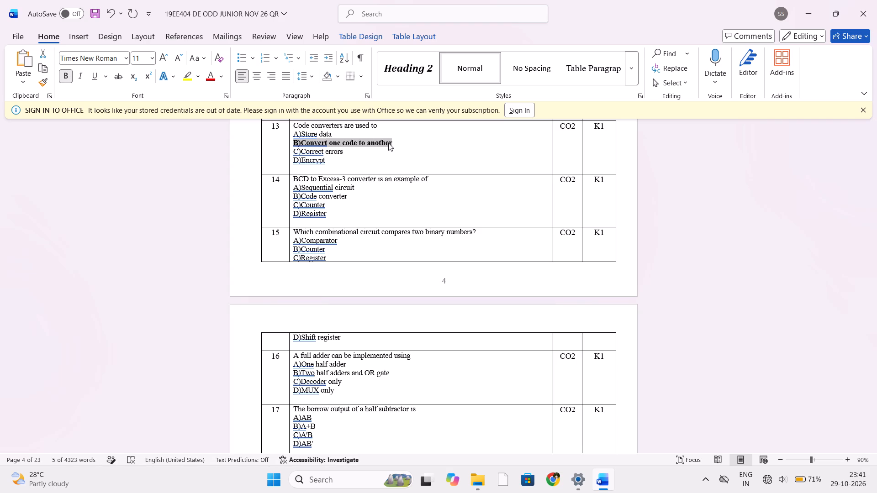
# Make option "B)Code converter" of Unit 2 question 14 on the BCD to Excess-3 converter bold.
pyautogui.press('Down')
pyautogui.press('Down')
pyautogui.press('Down')
pyautogui.press('Down')
pyautogui.press('Down')
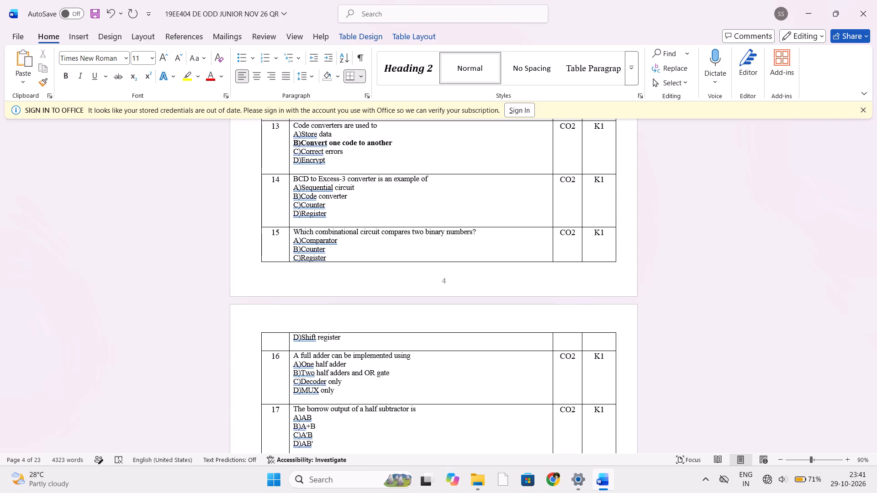
pyautogui.press('Down')
pyautogui.hotkey('shift', 'Left')
pyautogui.hotkey('shift', 'Left')
pyautogui.hotkey('shift', 'Left')
pyautogui.hotkey('shift', 'Left')
pyautogui.hotkey('shift', 'Left')
pyautogui.hotkey('shift', 'Left')
pyautogui.hotkey('shift', 'Left')
pyautogui.hotkey('shift', 'Left')
pyautogui.hotkey('shift', 'Left')
pyautogui.hotkey('shift', 'Left')
pyautogui.hotkey('shift', 'Left')
pyautogui.hotkey('shift', 'Left')
pyautogui.hotkey('shift', 'Left')
pyautogui.hotkey('shift', 'Left')
pyautogui.hotkey('shift', 'Left')
pyautogui.hotkey('shift', 'Left')
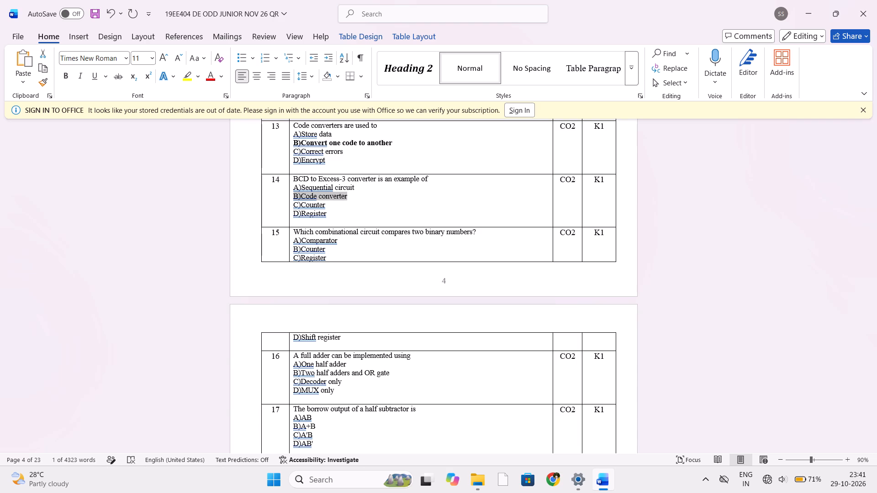
pyautogui.hotkey('ctrl', 'b')
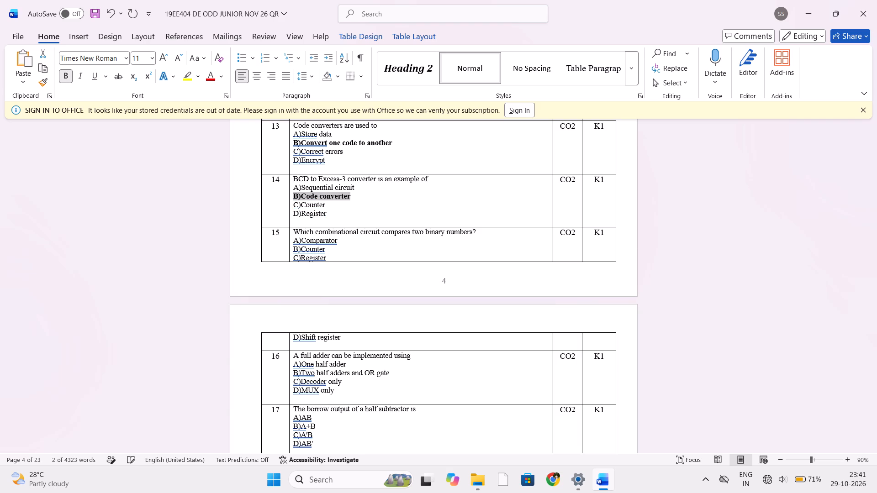
# Make option "A)Comparator" of Unit 2 question 15 on the circuit comparing two binary numbers bold.
pyautogui.press('Down')
pyautogui.press('Down')
pyautogui.press('Down')
pyautogui.press('Down')
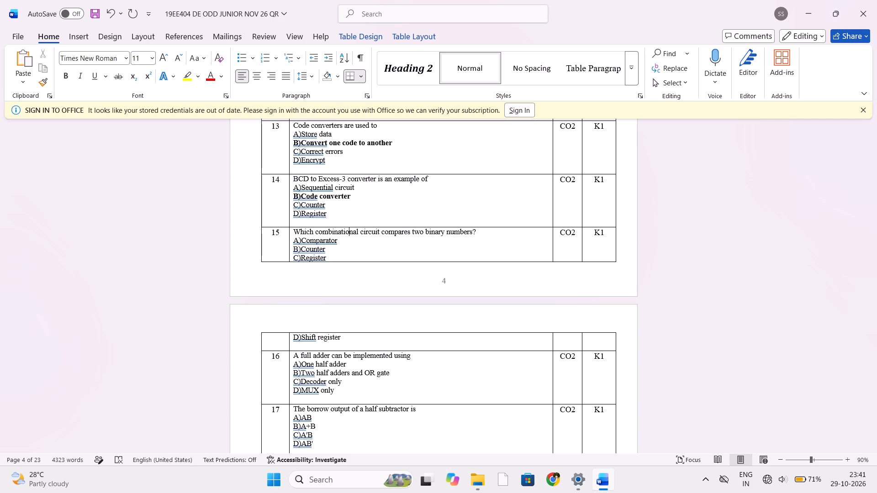
pyautogui.press('Down')
pyautogui.hotkey('shift', 'Left')
pyautogui.hotkey('shift', 'Left')
pyautogui.hotkey('shift', 'Left')
pyautogui.hotkey('shift', 'Left')
pyautogui.hotkey('shift', 'Left')
pyautogui.hotkey('shift', 'Left')
pyautogui.hotkey('shift', 'Left')
pyautogui.hotkey('shift', 'Left')
pyautogui.hotkey('shift', 'Left')
pyautogui.hotkey('shift', 'Left')
pyautogui.hotkey('shift', 'Left')
pyautogui.hotkey('shift', 'Left')
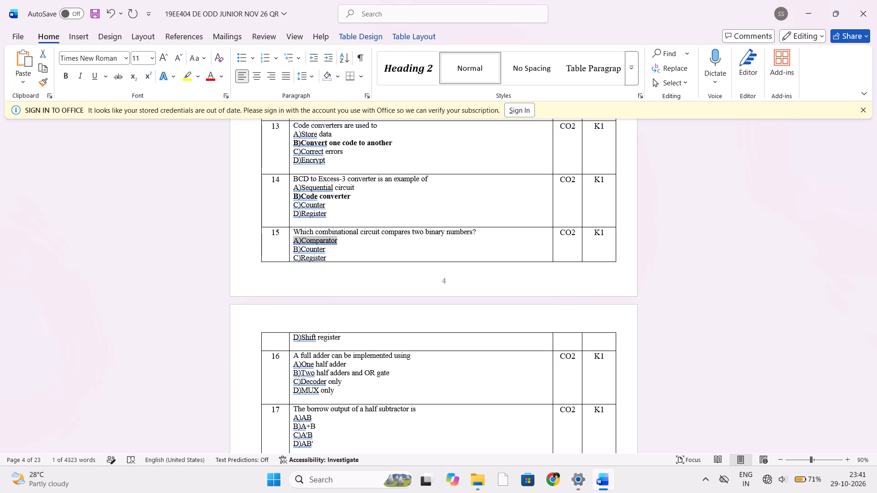
pyautogui.hotkey('ctrl', 'b')
# Make option "B)Two half adders and OR gate" of Unit 2 question 16 on implementing a full adder bold.
pyautogui.press('Down')
pyautogui.press('Down')
pyautogui.press('Down')
pyautogui.press('Down')
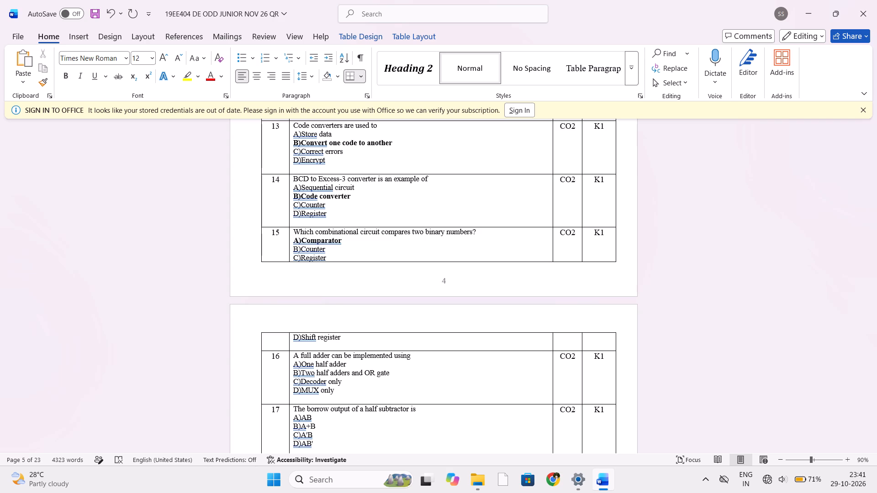
pyautogui.press('Down')
pyautogui.press('Down')
pyautogui.press('Down')
pyautogui.press('Right')
pyautogui.press('Right')
pyautogui.press('Right')
pyautogui.press('Right')
pyautogui.press('Right')
pyautogui.press('Right')
pyautogui.press('Right')
pyautogui.press('Right')
pyautogui.press('Right')
pyautogui.press('Right')
pyautogui.press('Right')
pyautogui.press('Right')
pyautogui.press('Right')
pyautogui.press('Right')
pyautogui.press('Right')
pyautogui.press('Left')
pyautogui.press('Right')
pyautogui.hotkey('shift', 'Left')
pyautogui.hotkey('shift', 'Left')
pyautogui.hotkey('shift', 'Left')
pyautogui.hotkey('shift', 'Left')
pyautogui.hotkey('shift', 'Left')
pyautogui.hotkey('shift', 'Left')
pyautogui.hotkey('shift', 'Left')
pyautogui.hotkey('shift', 'Left')
pyautogui.hotkey('shift', 'Left')
pyautogui.hotkey('shift', 'Left')
pyautogui.hotkey('shift', 'Left')
pyautogui.hotkey('shift', 'Left')
pyautogui.hotkey('shift', 'Left')
pyautogui.hotkey('shift', 'Left')
pyautogui.hotkey('shift', 'Left')
pyautogui.hotkey('shift', 'Left')
pyautogui.hotkey('shift', 'Left')
pyautogui.hotkey('shift', 'Left')
pyautogui.hotkey('shift', 'Left')
pyautogui.hotkey('shift', 'Left')
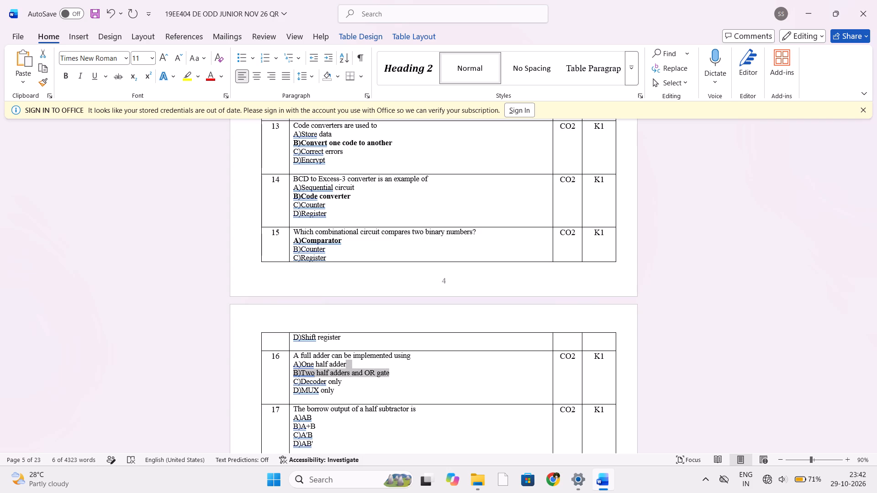
pyautogui.hotkey('ctrl', 'b')
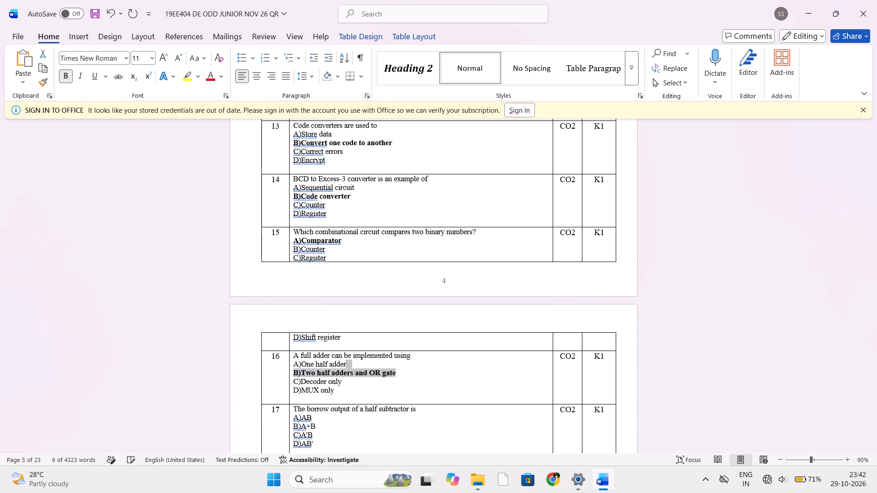
# Make option "C)A'B" of Unit 2 question 17 on the borrow output of a half subtractor bold.
pyautogui.press('Down')
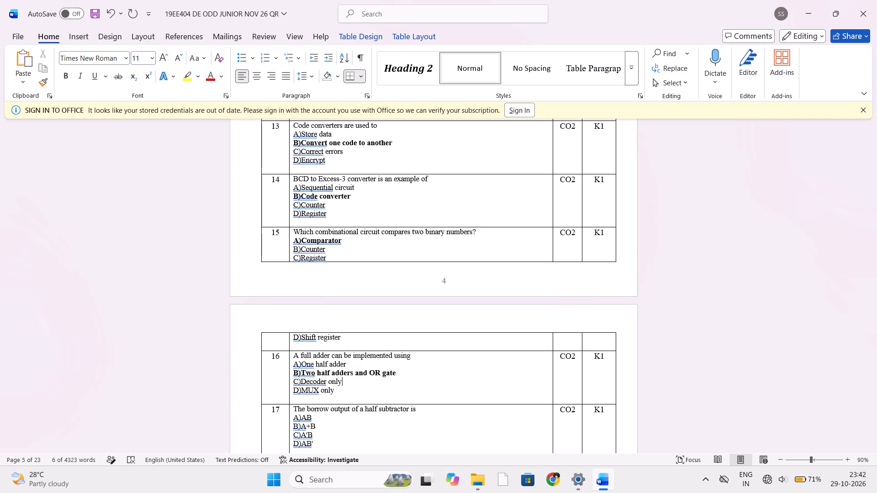
pyautogui.press('Down')
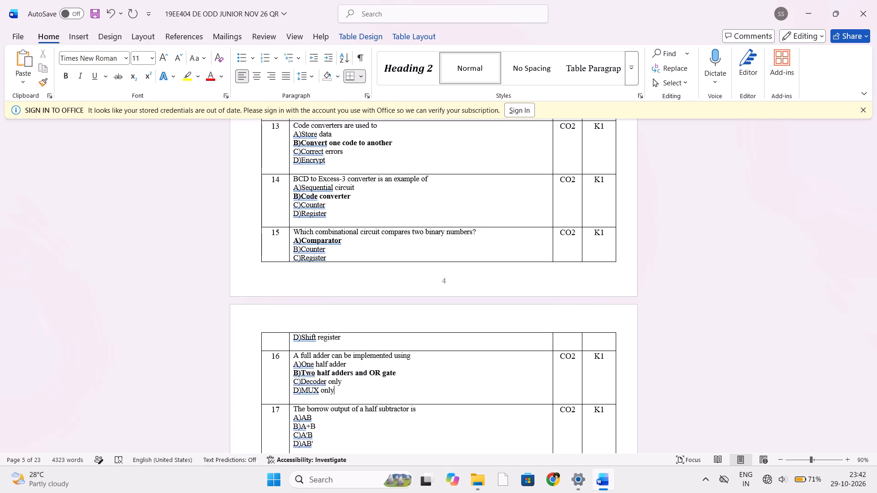
pyautogui.press('Down')
pyautogui.press('Down')
pyautogui.press('Down')
pyautogui.press('Down')
pyautogui.press('Down')
pyautogui.hotkey('shift', 'Left')
pyautogui.hotkey('shift', 'Left')
pyautogui.hotkey('shift', 'Left')
pyautogui.hotkey('shift', 'Left')
pyautogui.hotkey('shift', 'Left')
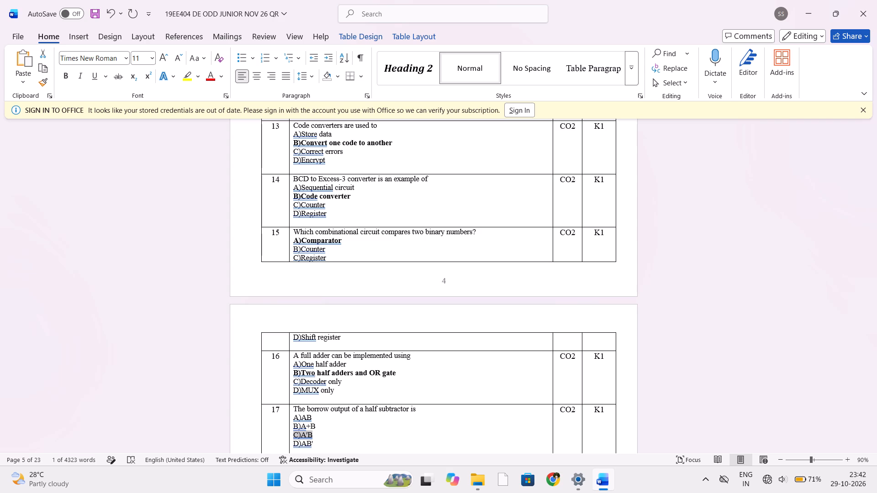
pyautogui.hotkey('ctrl', 'b')
# Make option "B)2ⁿ outputs" of Unit 2 question 18 on a decoder with n inputs bold.
pyautogui.scroll(-1, 388, 143)
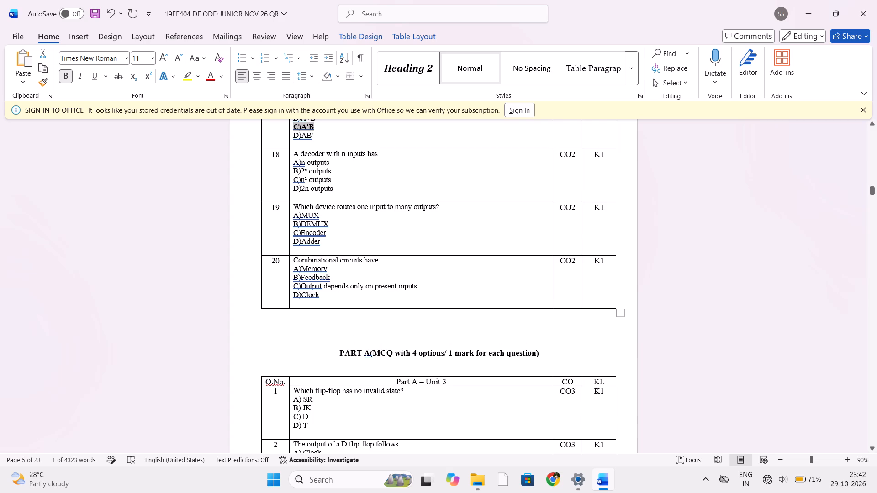
pyautogui.click(332, 171)
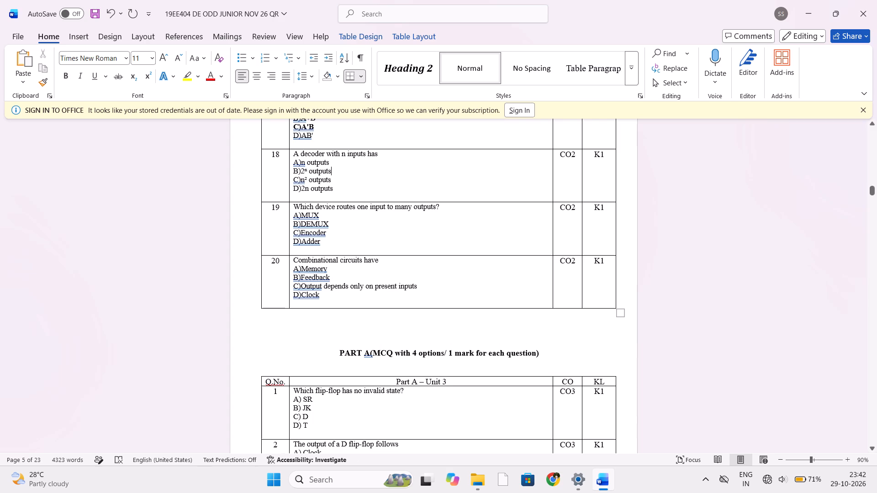
pyautogui.hotkey('shift', 'Left')
pyautogui.hotkey('shift', 'Left')
pyautogui.hotkey('shift', 'Left')
pyautogui.hotkey('shift', 'Left')
pyautogui.hotkey('shift', 'Left')
pyautogui.hotkey('shift', 'Left')
pyautogui.hotkey('shift', 'Left')
pyautogui.hotkey('shift', 'Left')
pyautogui.hotkey('shift', 'Left')
pyautogui.hotkey('shift', 'Left')
pyautogui.hotkey('shift', 'Left')
pyautogui.hotkey('shift', 'Left')
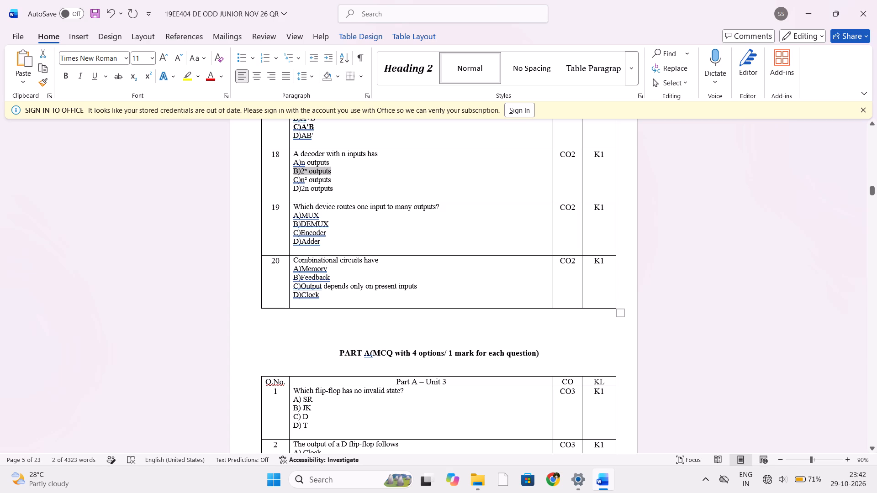
pyautogui.hotkey('ctrl', 'b')
# Make option "B)DEMUX" of Unit 2 question 19 on the device routing one input to many outputs bold.
pyautogui.press('Down')
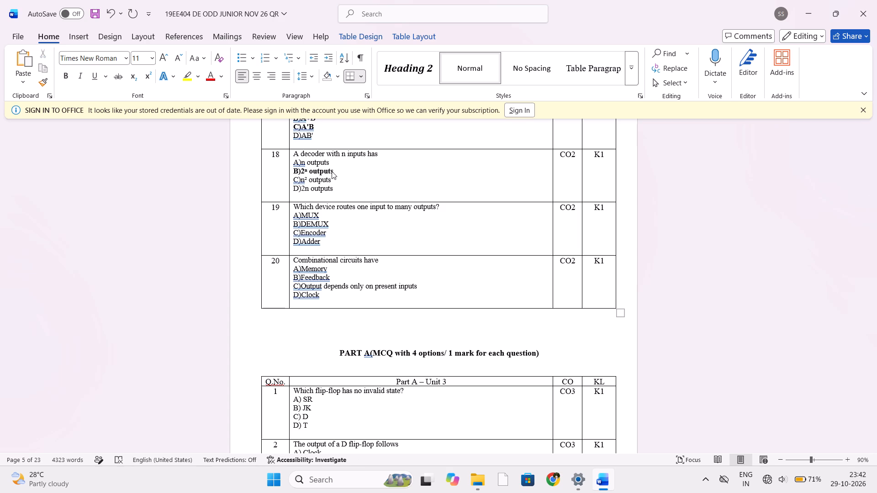
pyautogui.press('Down')
pyautogui.press('Down')
pyautogui.press('Down')
pyautogui.press('Down')
pyautogui.press('Down')
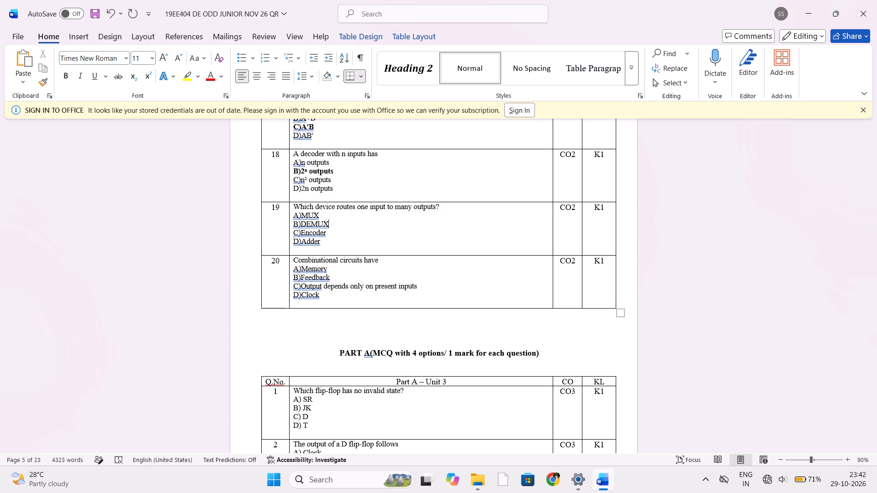
pyautogui.hotkey('shift', 'Left')
pyautogui.hotkey('shift', 'Left')
pyautogui.hotkey('shift', 'Left')
pyautogui.hotkey('shift', 'Left')
pyautogui.hotkey('shift', 'Left')
pyautogui.hotkey('shift', 'Left')
pyautogui.hotkey('shift', 'Left')
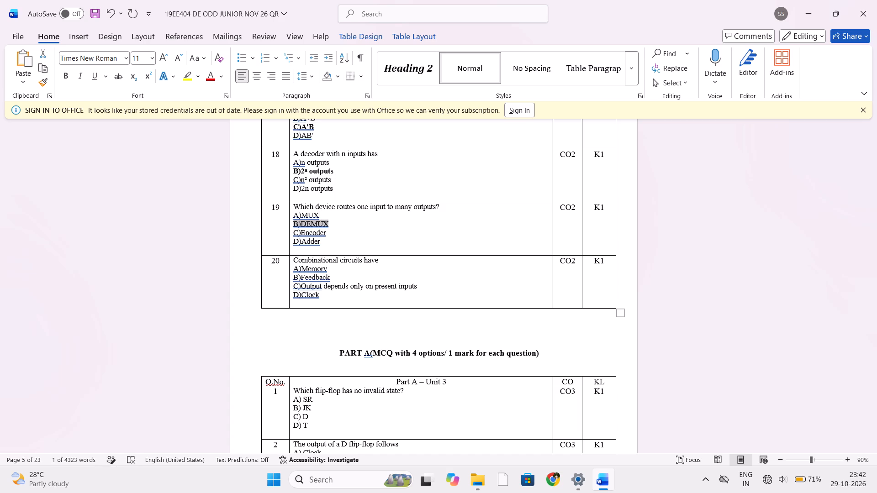
pyautogui.hotkey('ctrl', 'b')
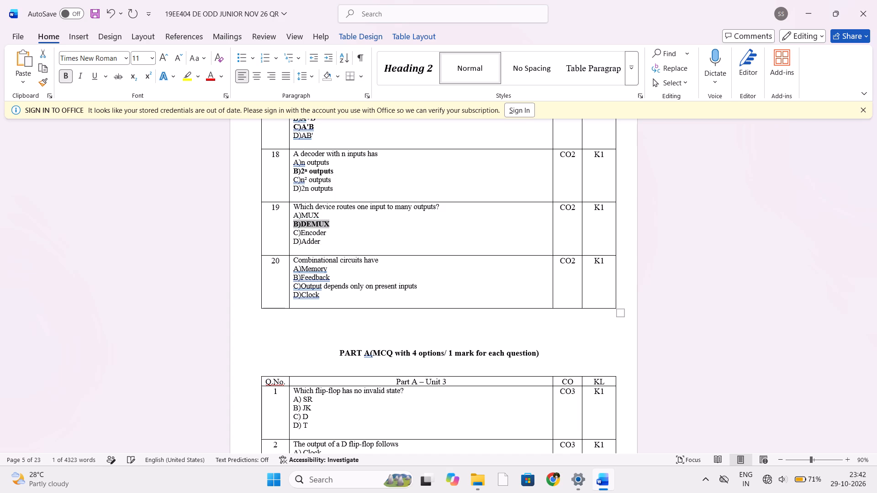
# Make option "C)Output depends only on present inputs" of Unit 2 question 20 on combinational circuits bold.
pyautogui.press('Down')
pyautogui.press('Down')
pyautogui.press('Down')
pyautogui.press('Down')
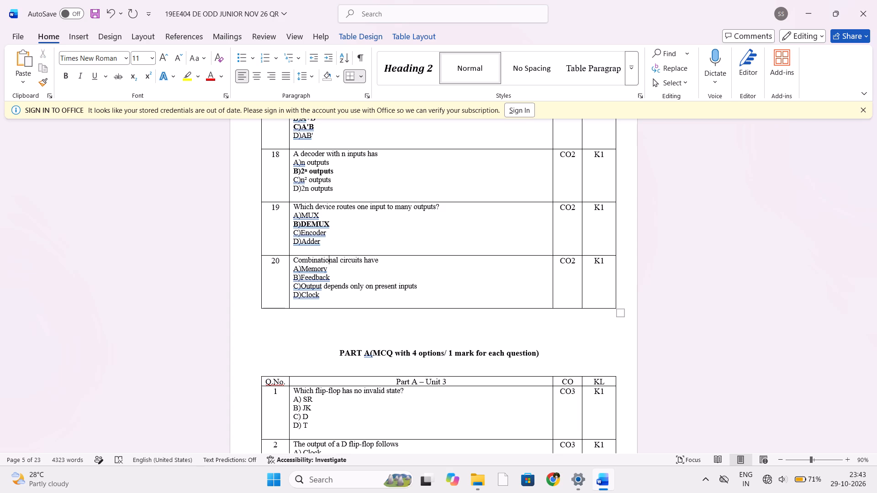
pyautogui.press('Down')
pyautogui.press('Down')
pyautogui.press('Right')
pyautogui.press('Right')
pyautogui.press('Right')
pyautogui.press('Right')
pyautogui.press('Left')
pyautogui.press('Left')
pyautogui.press('Left')
pyautogui.press('Left')
pyautogui.hotkey('shift', 'Right')
pyautogui.hotkey('shift', 'Right')
pyautogui.hotkey('shift', 'Right')
pyautogui.hotkey('shift', 'Right')
pyautogui.hotkey('shift', 'Right')
pyautogui.hotkey('shift', 'Right')
pyautogui.hotkey('shift', 'Right')
pyautogui.hotkey('shift', 'Right')
pyautogui.hotkey('shift', 'Right')
pyautogui.hotkey('shift', 'Right')
pyautogui.hotkey('shift', 'Right')
pyautogui.hotkey('shift', 'Right')
pyautogui.hotkey('shift', 'Right')
pyautogui.hotkey('shift', 'Right')
pyautogui.hotkey('shift', 'Right')
pyautogui.hotkey('shift', 'Right')
pyautogui.hotkey('shift', 'Right')
pyautogui.hotkey('shift', 'Right')
pyautogui.hotkey('shift', 'Right')
pyautogui.hotkey('shift', 'Right')
pyautogui.hotkey('shift', 'Right')
pyautogui.hotkey('shift', 'Right')
pyautogui.hotkey('shift', 'Right')
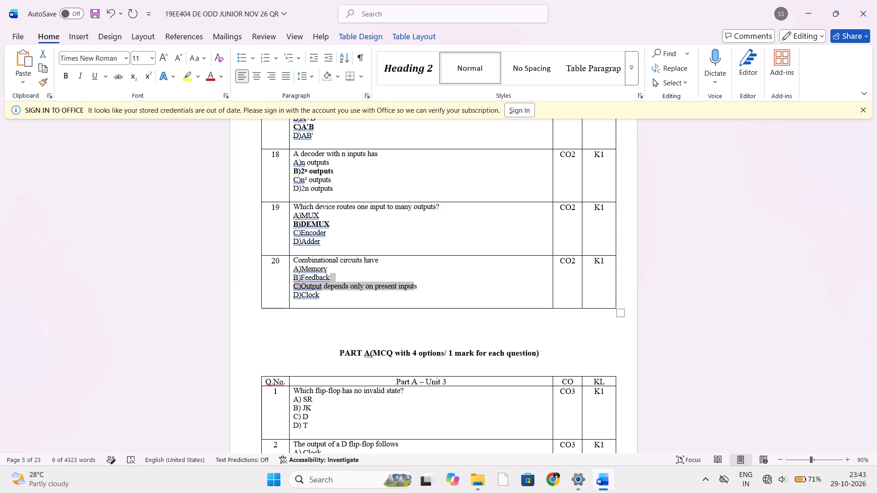
pyautogui.hotkey('shift', 'Right')
pyautogui.hotkey('ctrl', 'b')
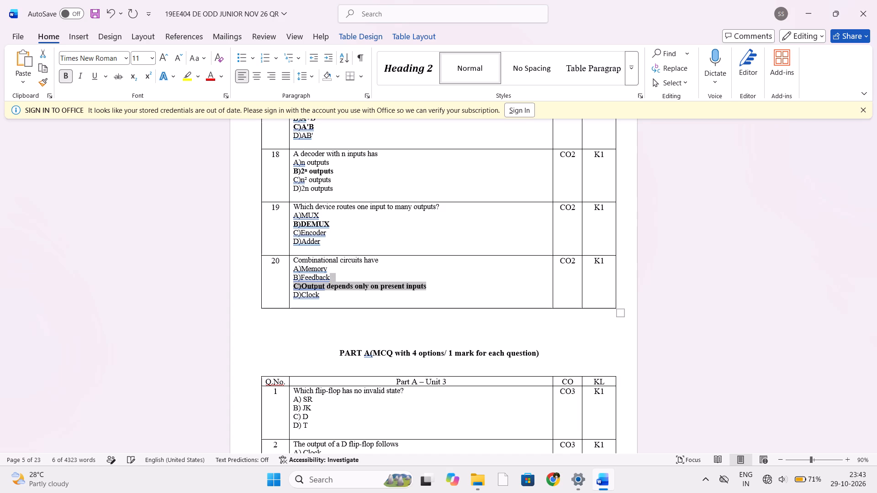
# Save the 19EE404 DE ODD JUNIOR NOV 26 QR document and close it.
pyautogui.click(95, 11)
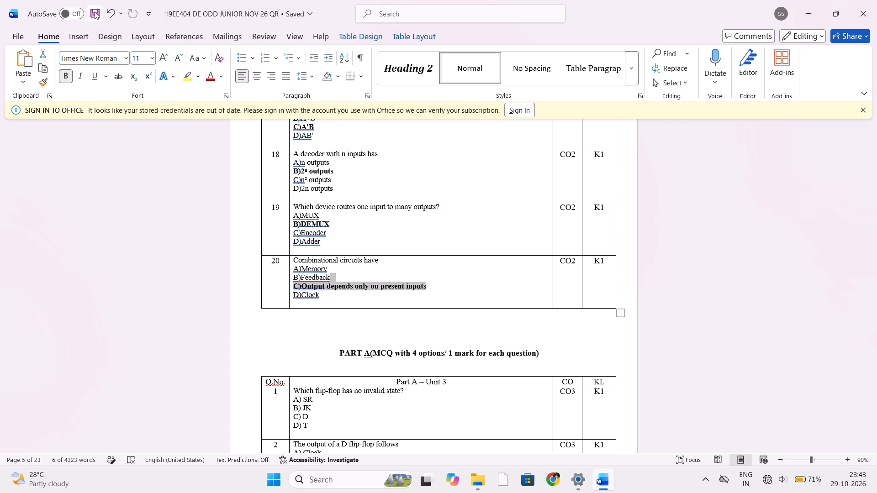
pyautogui.click(876, 0)
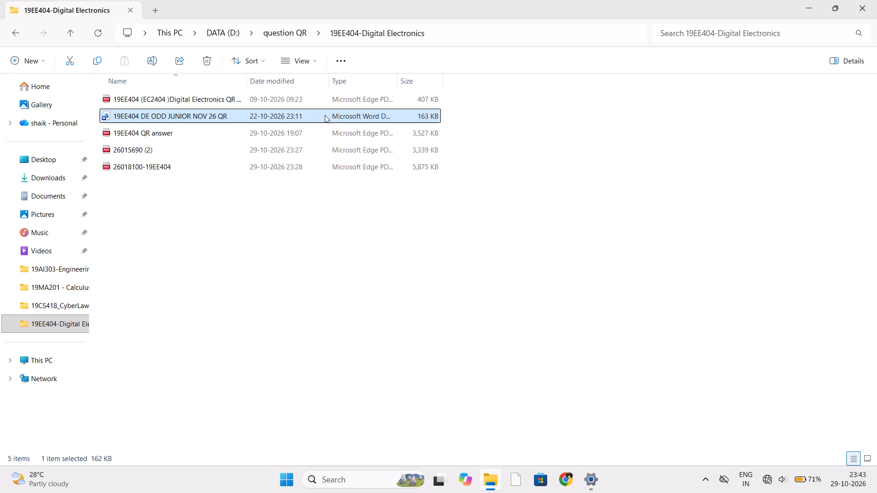
# Reopen the 19EE404 DE ODD JUNIOR NOV 26 QR document, check the bold answers through Unit 2 question 20, and close it.
pyautogui.doubleClick(325, 115)
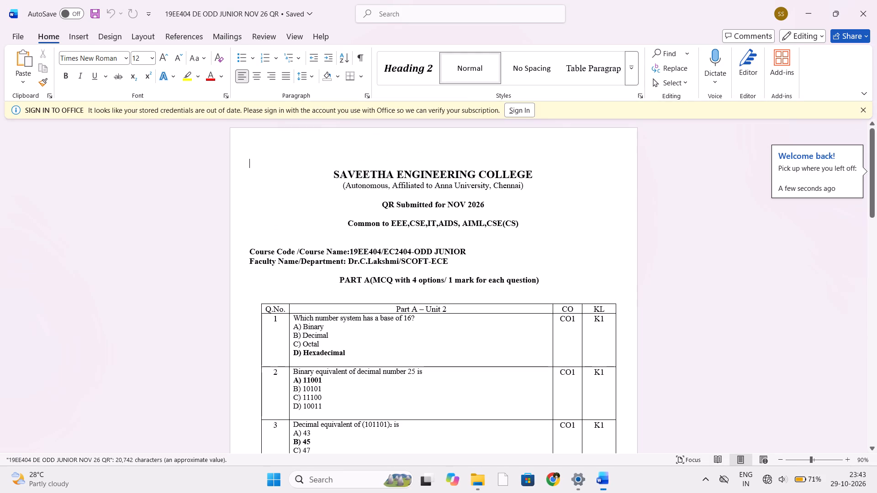
pyautogui.scroll(-11, 367, 232)
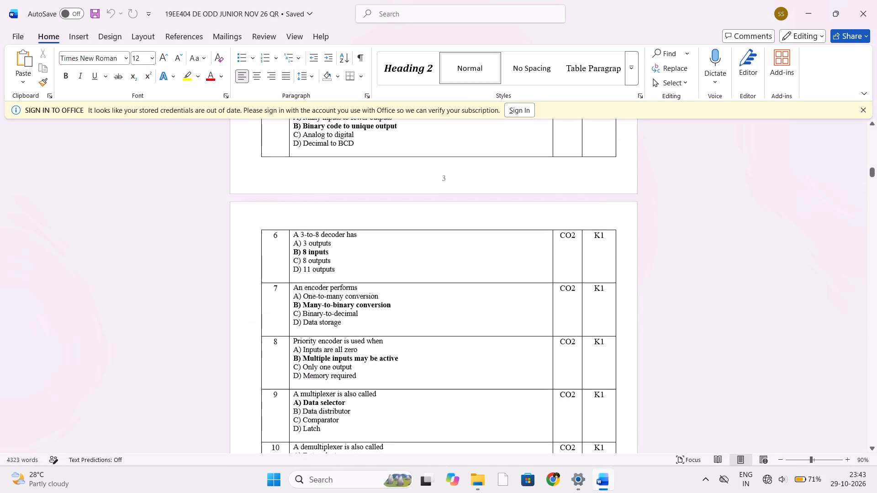
pyautogui.scroll(-8, 367, 232)
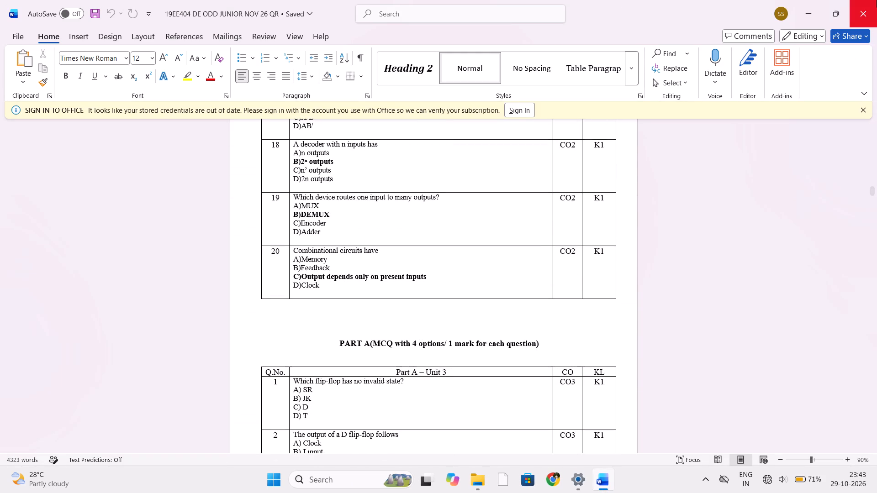
pyautogui.click(876, 0)
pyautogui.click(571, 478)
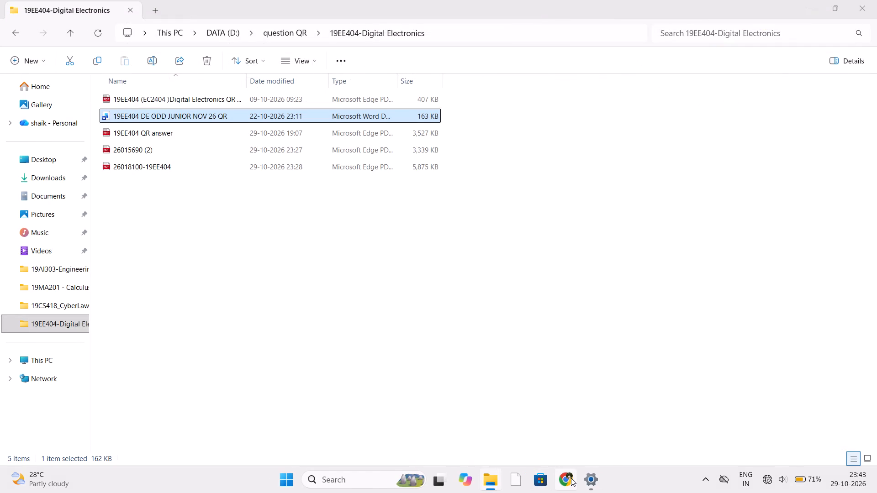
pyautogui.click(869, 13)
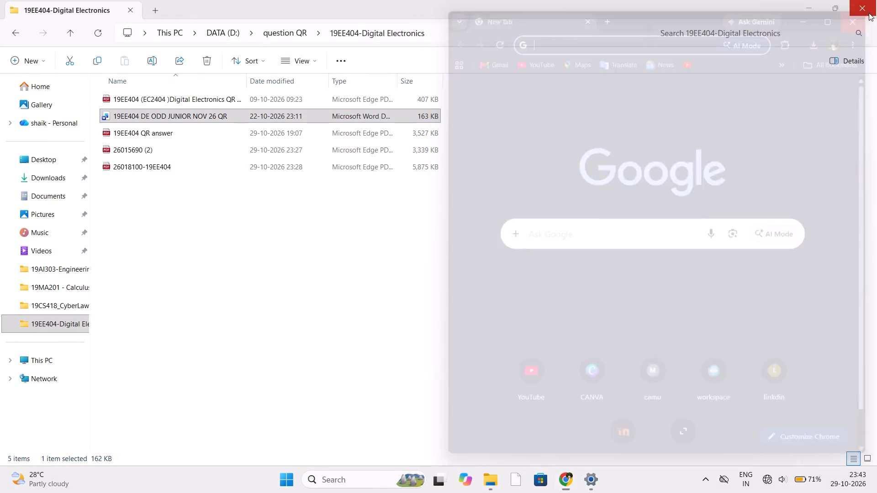
# Close the 19EE404-Digital Electronics folder window and shut down the computer.
pyautogui.click(864, 6)
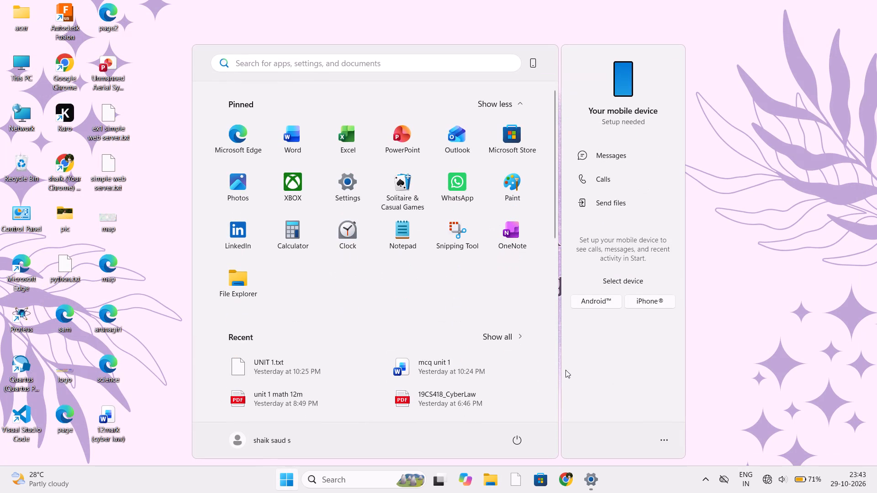
pyautogui.click(514, 436)
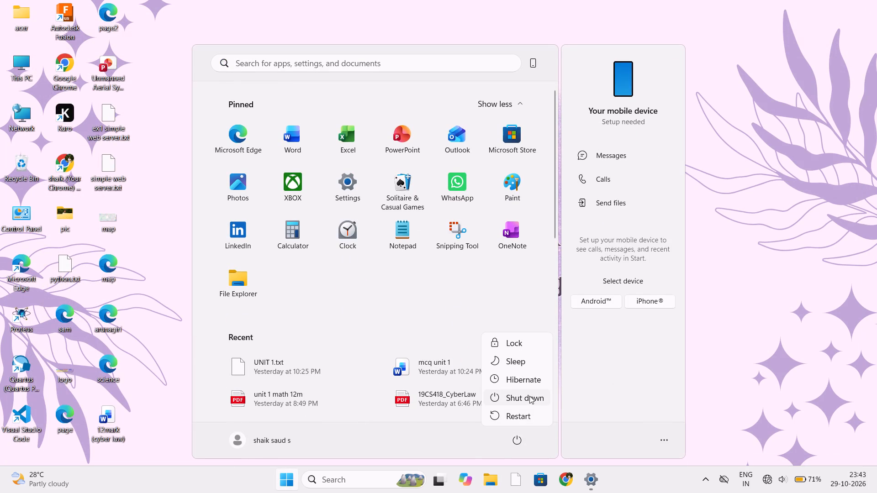
pyautogui.click(529, 396)
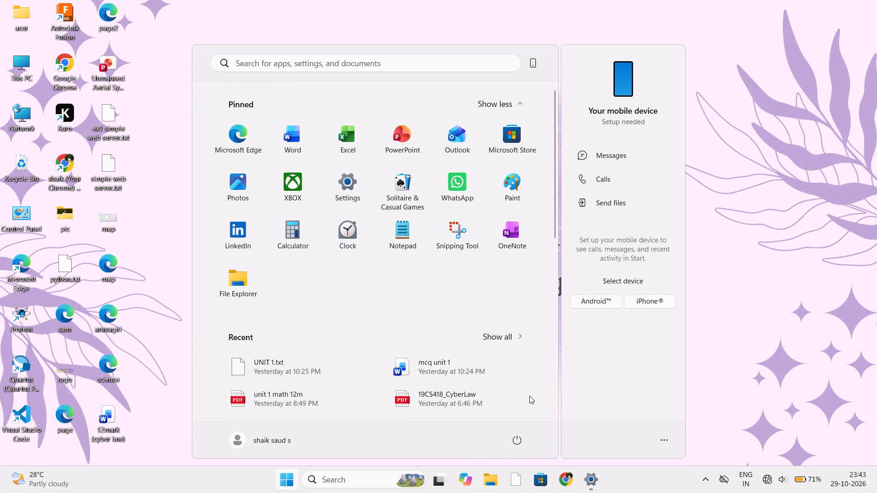